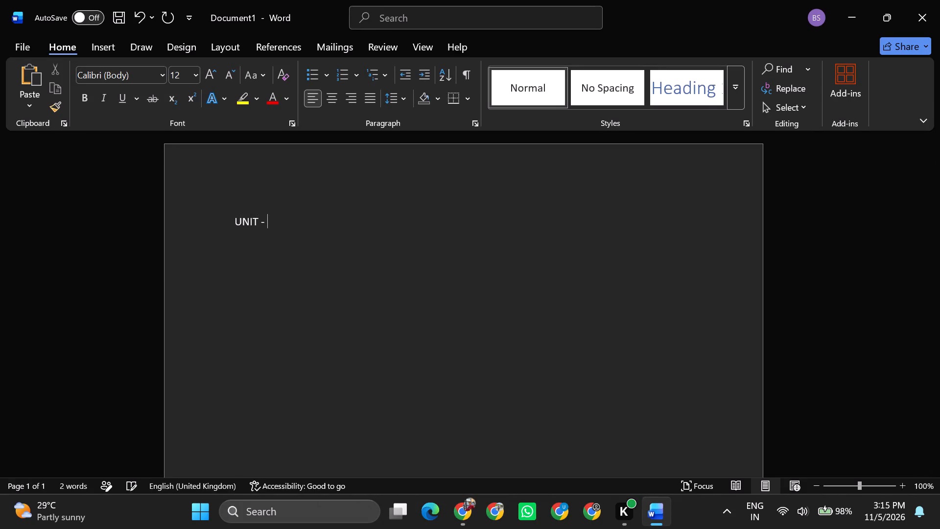
Complete the unit heading line with the number 5 and start a new line below it.
{"action": "key", "text": "5"}
{"action": "key", "text": "Return"}
Enter the title line "INTERNATIONAL BUSINESS ENVIRONMENT" below the unit heading and start a new line.
{"action": "key", "text": "shift+i"}
{"action": "type", "text": "NTER"}
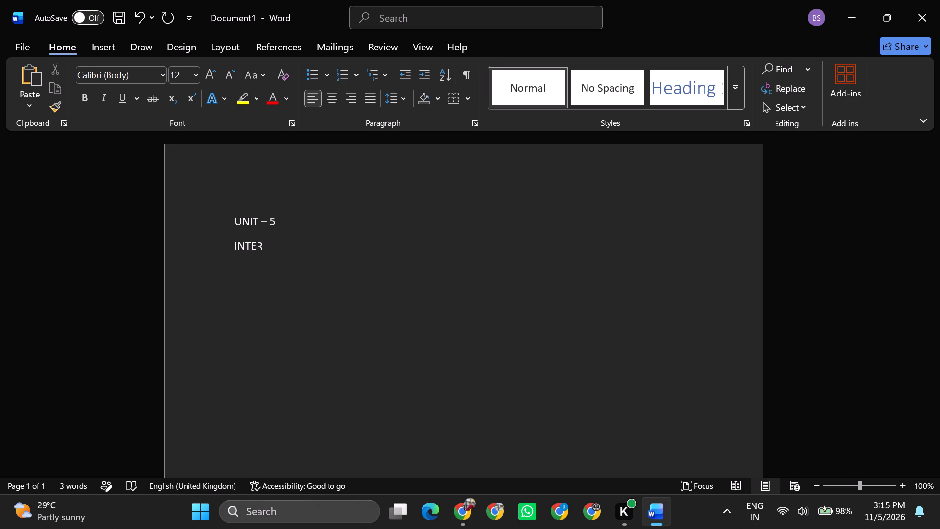
{"action": "key", "text": "n"}
{"action": "key", "text": "a"}
{"action": "type", "text": "TIONAL"}
{"action": "key", "text": "space"}
{"action": "type", "text": "BU"}
{"action": "type", "text": "SINESS ENVIRONMENT"}
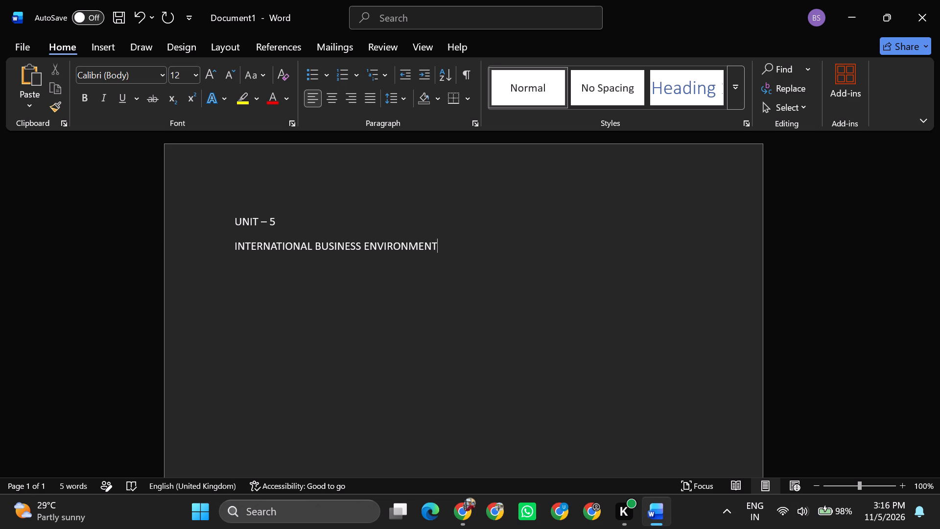
{"action": "key", "text": "Return"}
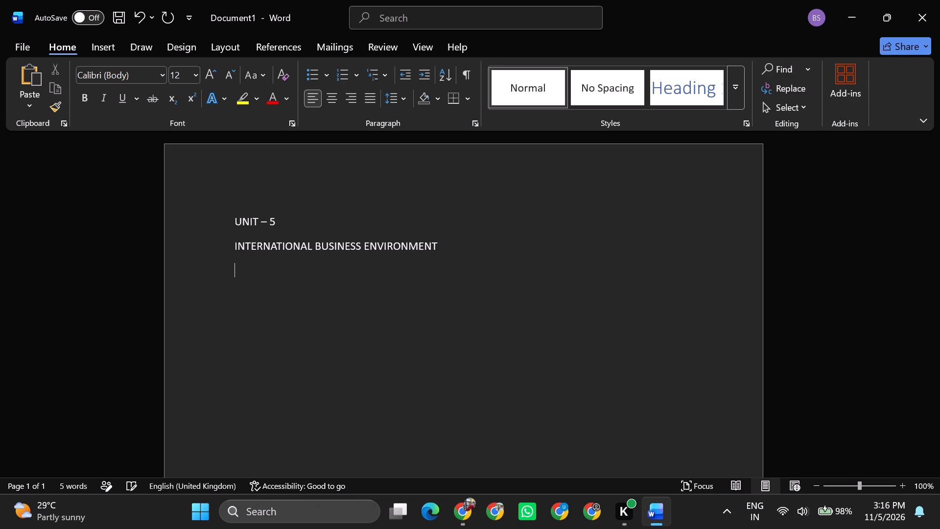
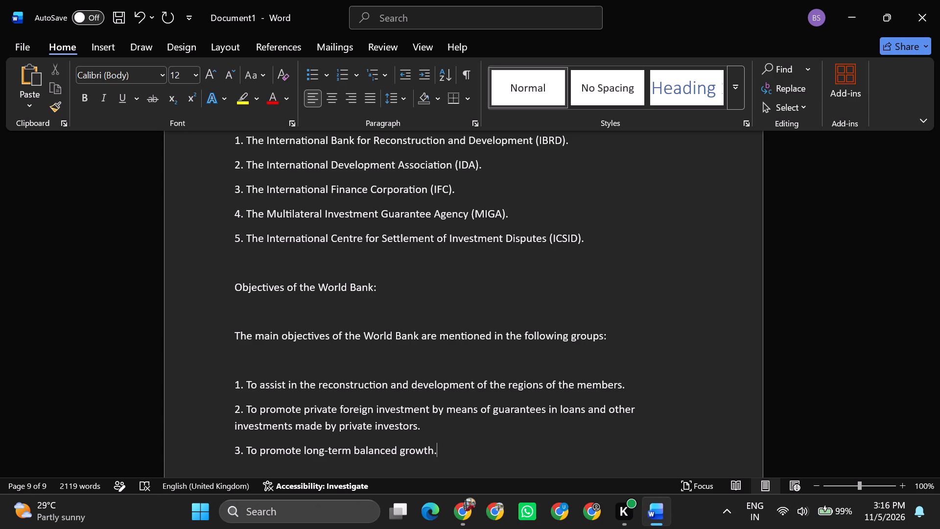
Replace the "1." numbering before "Only ten members make up the body" in the Goods Council section with a hyphen.
{"action": "scroll", "coordinate": [722, 436], "scroll_direction": "up", "scroll_amount": 9}
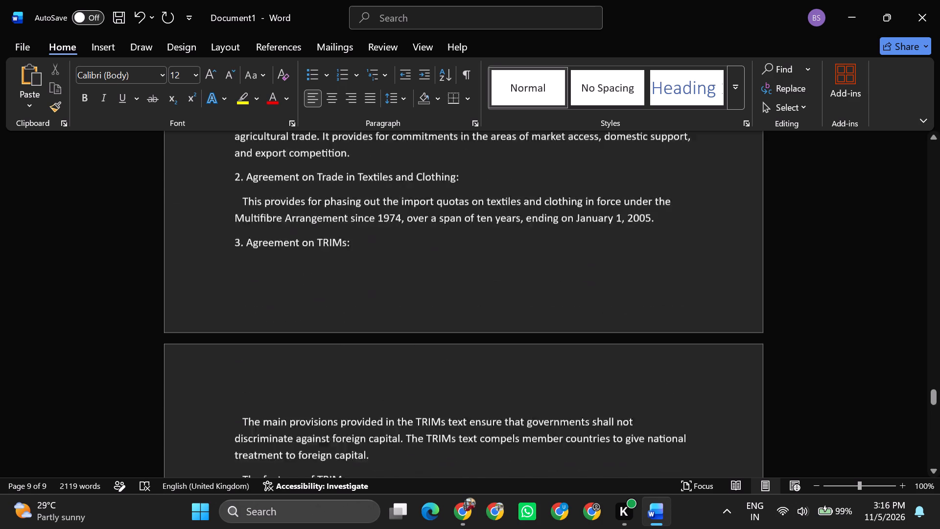
{"action": "scroll", "coordinate": [722, 436], "scroll_direction": "up", "scroll_amount": 9}
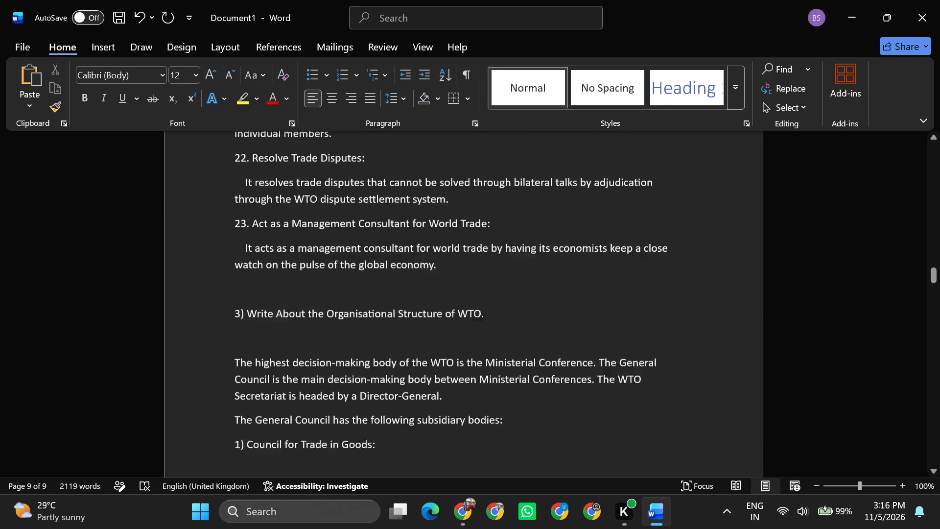
{"action": "scroll", "coordinate": [722, 436], "scroll_direction": "up", "scroll_amount": 1}
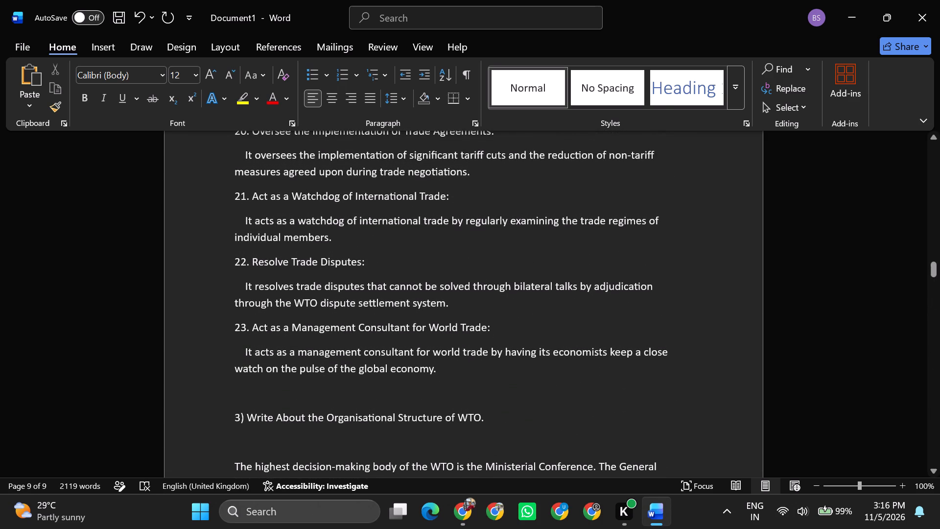
{"action": "scroll", "coordinate": [722, 436], "scroll_direction": "down", "scroll_amount": 6}
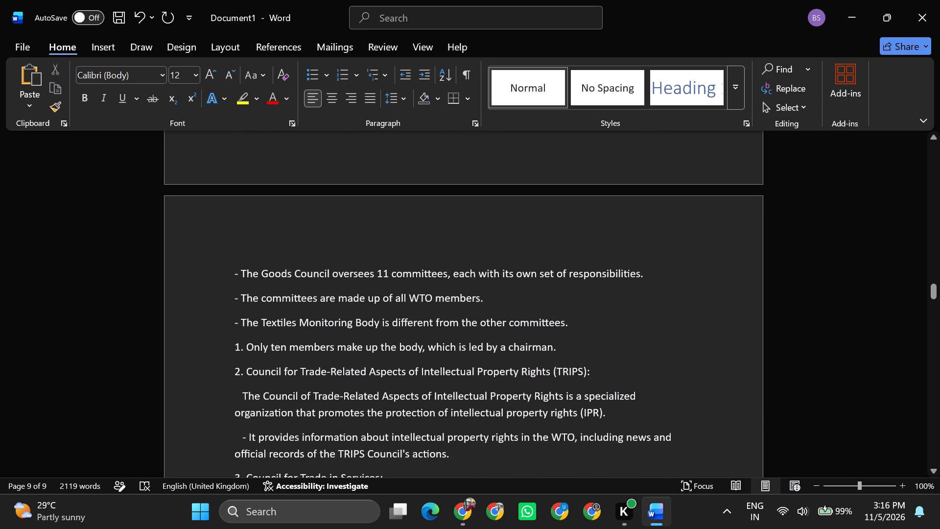
{"action": "left_click", "coordinate": [578, 341]}
{"action": "key", "text": "Right"}
{"action": "key", "text": "Up"}
{"action": "key", "text": "Down"}
{"action": "key", "text": "Right"}
{"action": "key", "text": "Up"}
{"action": "key", "text": "Right"}
{"action": "key", "text": "Right"}
{"action": "key", "text": "Right"}
{"action": "key", "text": "Left"}
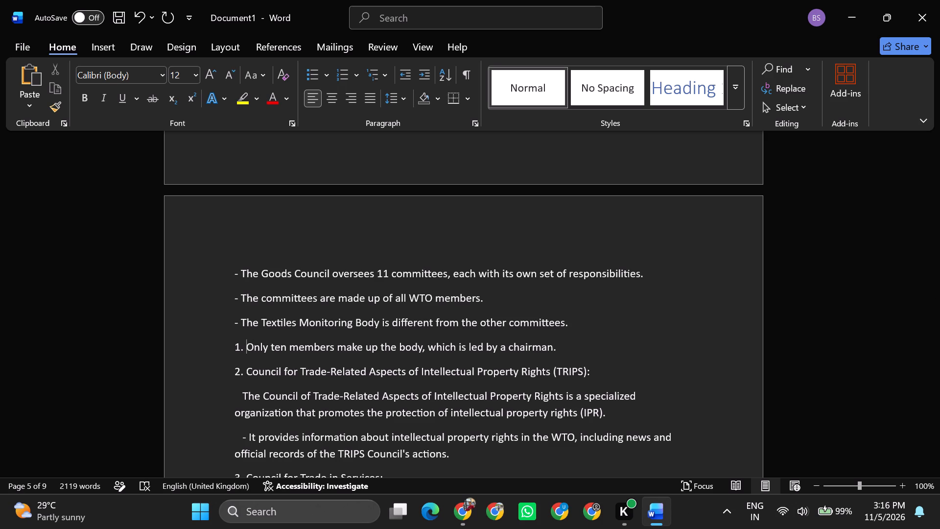
{"action": "key", "text": "BackSpace"}
{"action": "key", "text": "BackSpace"}
{"action": "key", "text": "BackSpace"}
{"action": "key", "text": "minus"}
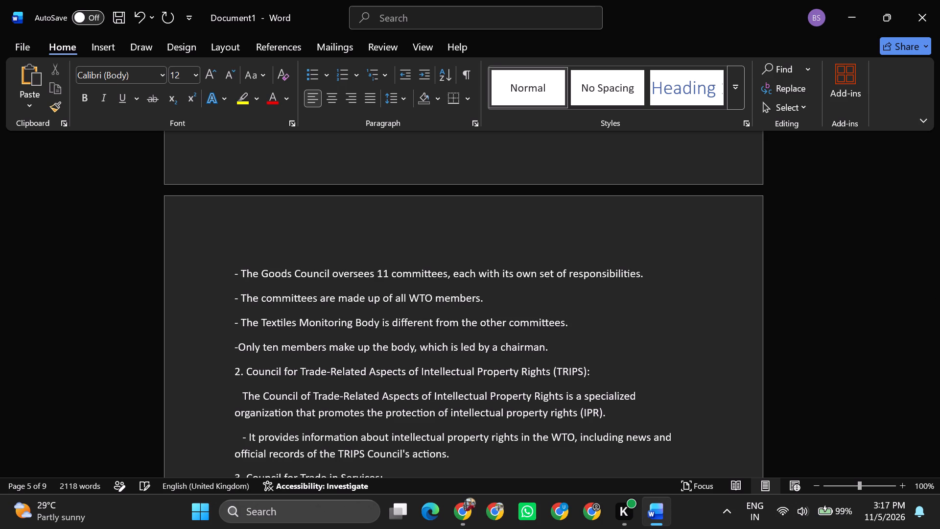
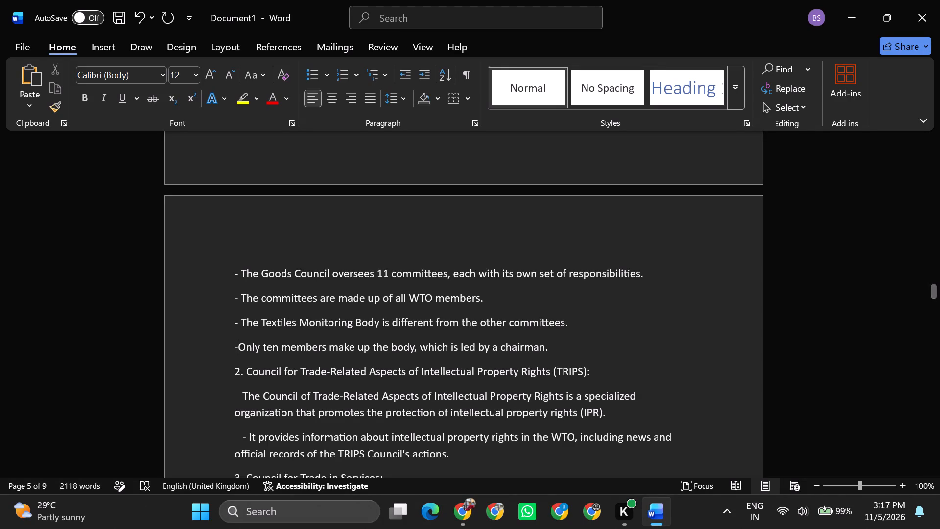
Remove the leading spaces before "The Council of Trade-Related Aspects of Intellectual Property Rights" in the TRIPS section.
{"action": "key", "text": "Down"}
{"action": "key", "text": "Down"}
{"action": "key", "text": "shift+Right"}
{"action": "key", "text": "shift+Right"}
{"action": "key", "text": "BackSpace"}
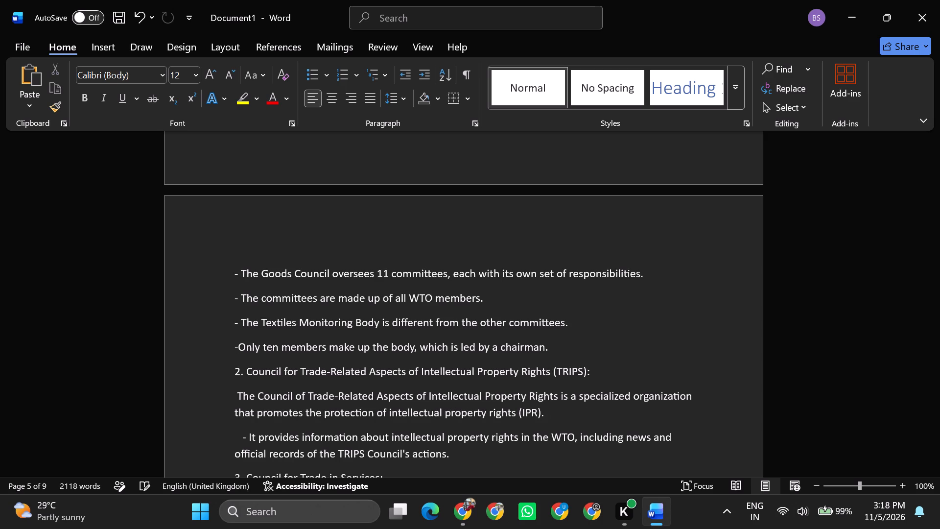
{"action": "key", "text": "Down"}
{"action": "key", "text": "Down"}
{"action": "key", "text": "Up"}
{"action": "key", "text": "Up"}
{"action": "key", "text": "BackSpace"}
Place the cursor at the end of the third World Bank objective, "To promote long-term balanced growth.".
{"action": "key", "text": "Down"}
{"action": "key", "text": "Down"}
{"action": "key", "text": "Down"}
{"action": "key", "text": "Down"}
{"action": "key", "text": "Down"}
{"action": "key", "text": "Down"}
{"action": "key", "text": "Down"}
{"action": "key", "text": "Down"}
{"action": "key", "text": "Down"}
{"action": "key", "text": "Down"}
{"action": "key", "text": "Down"}
{"action": "key", "text": "Down"}
{"action": "key", "text": "Down"}
{"action": "key", "text": "Down"}
{"action": "key", "text": "Down"}
{"action": "key", "text": "Down"}
{"action": "key", "text": "Down"}
{"action": "key", "text": "Down"}
{"action": "key", "text": "Down"}
{"action": "key", "text": "Down"}
{"action": "key", "text": "Down"}
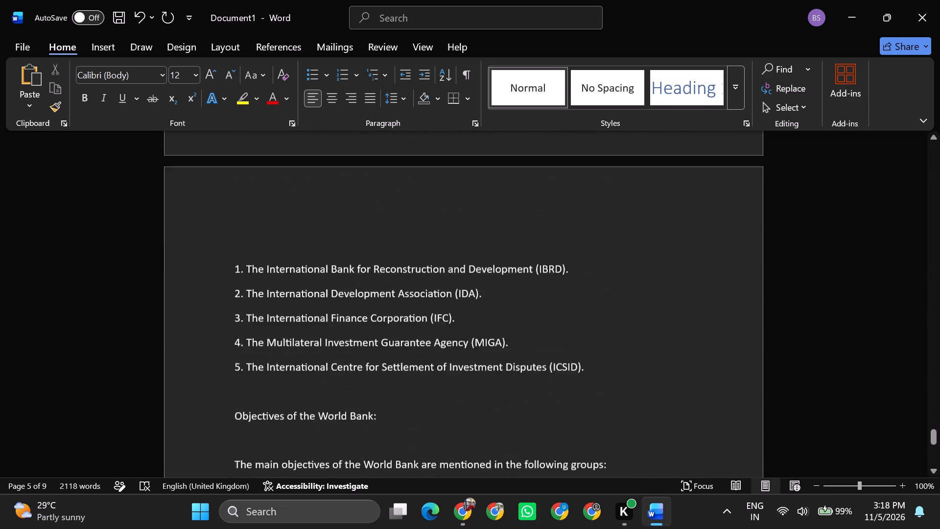
{"action": "key", "text": "Down"}
{"action": "key", "text": "Left"}
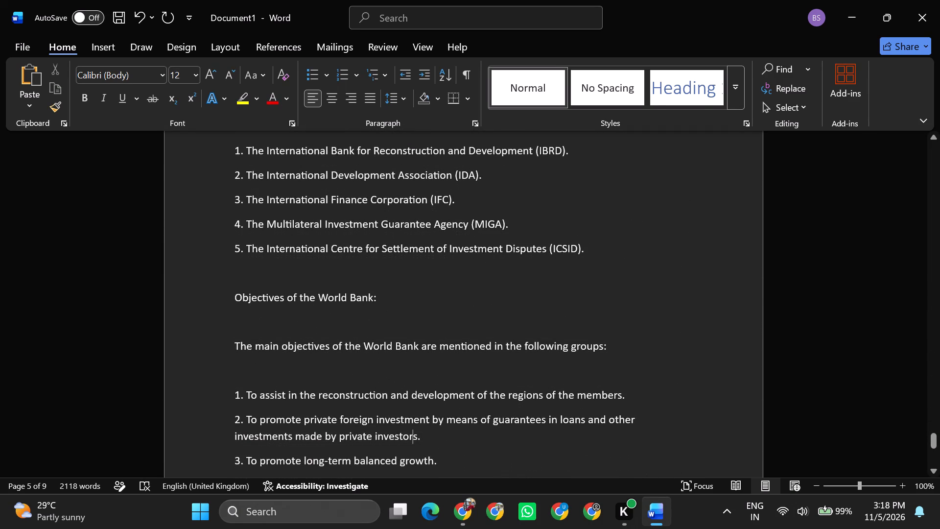
{"action": "key", "text": "Right"}
{"action": "key", "text": "Right"}
{"action": "key", "text": "Left"}
{"action": "key", "text": "Left"}
{"action": "key", "text": "Down"}
{"action": "key", "text": "Right"}
{"action": "key", "text": "Right"}
{"action": "key", "text": "Right"}
{"action": "key", "text": "Right"}
{"action": "key", "text": "Right"}
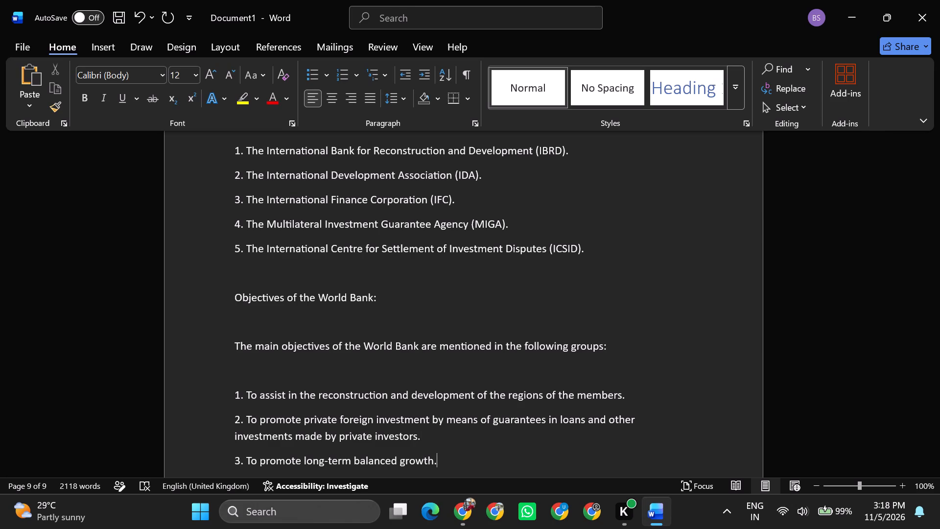
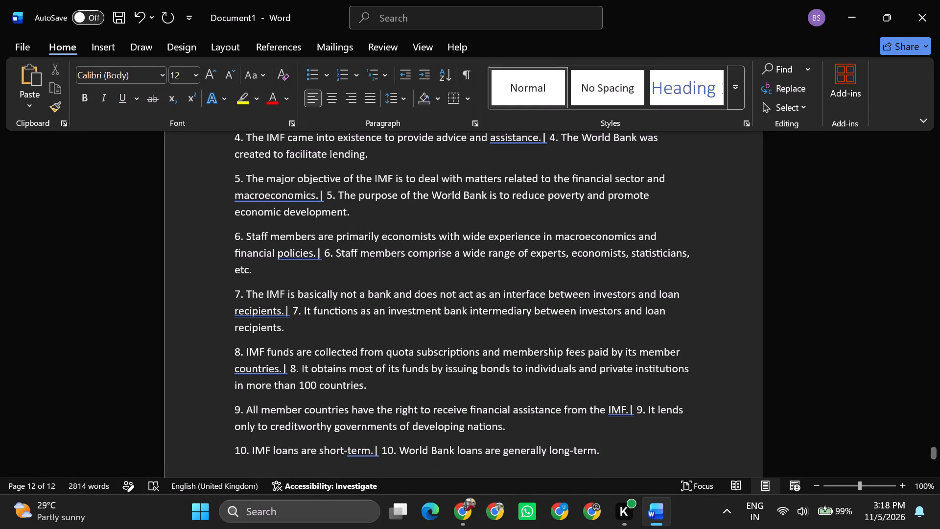
Format the text of the whole document as bold with font size 14.
{"action": "left_click", "coordinate": [577, 442]}
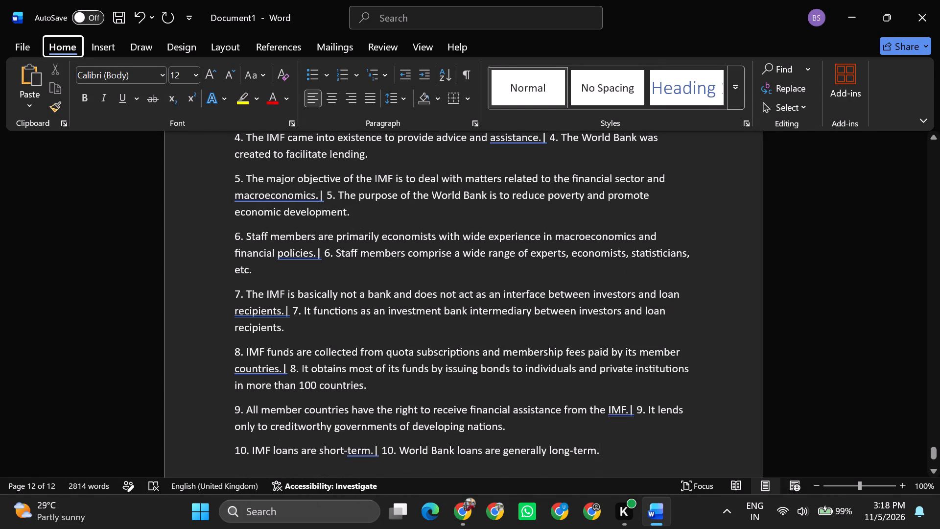
{"action": "scroll", "coordinate": [577, 442], "scroll_direction": "up", "scroll_amount": 19}
{"action": "key", "text": "ctrl+a"}
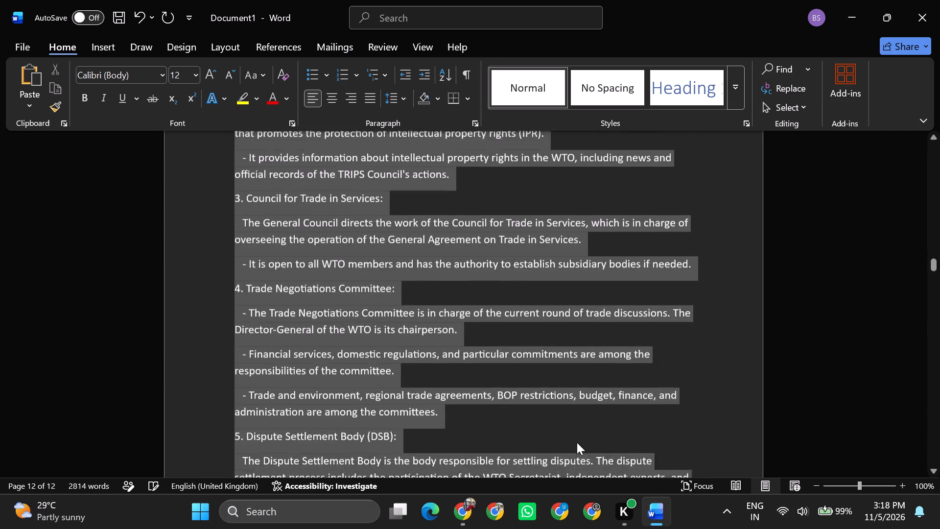
{"action": "left_click", "coordinate": [181, 75]}
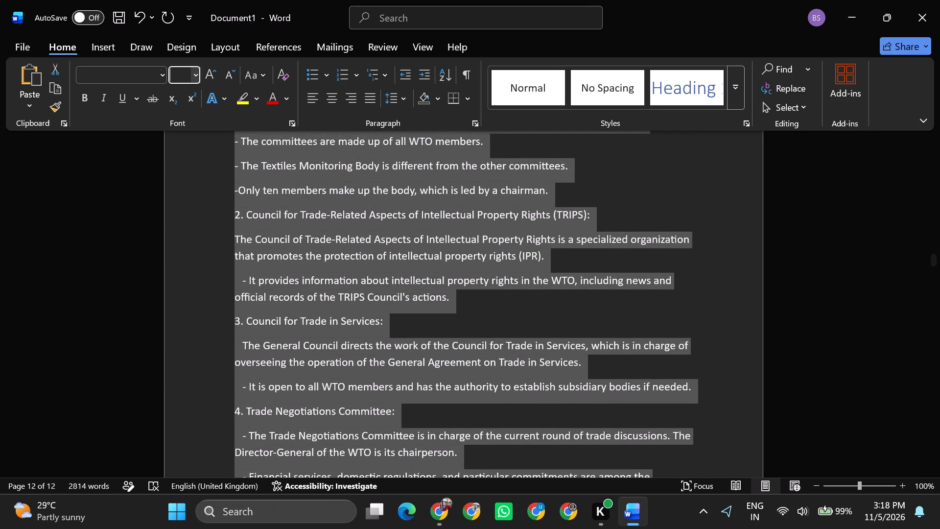
{"action": "type", "text": "14"}
{"action": "key", "text": "Return"}
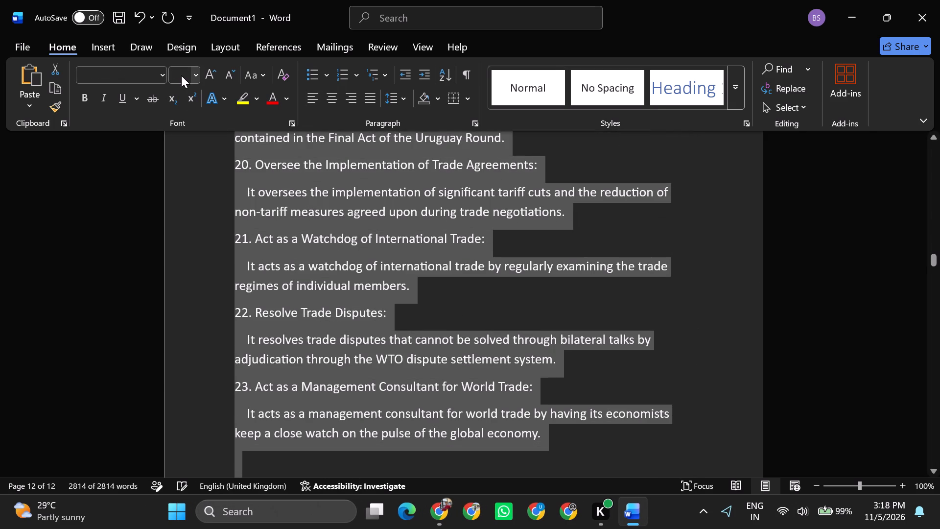
{"action": "key", "text": "ctrl+b"}
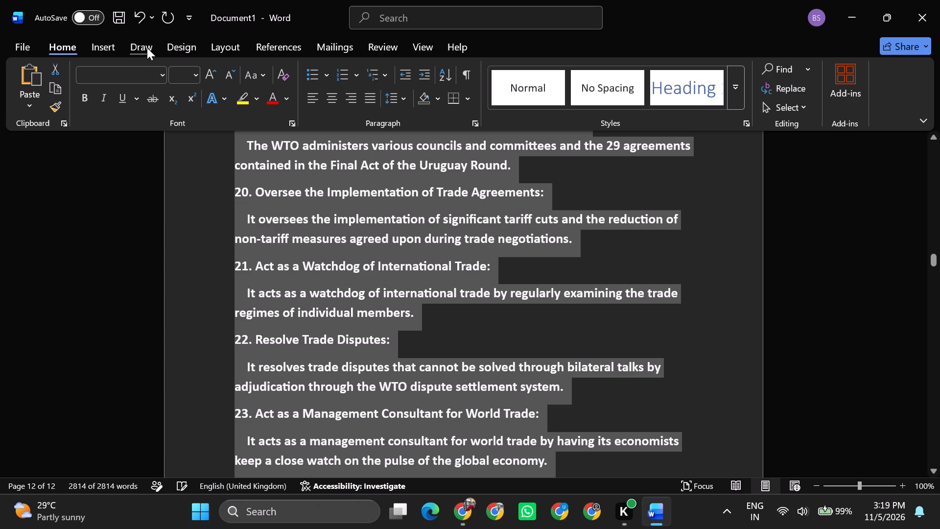
Apply narrow page margins to the document.
{"action": "left_click", "coordinate": [224, 48]}
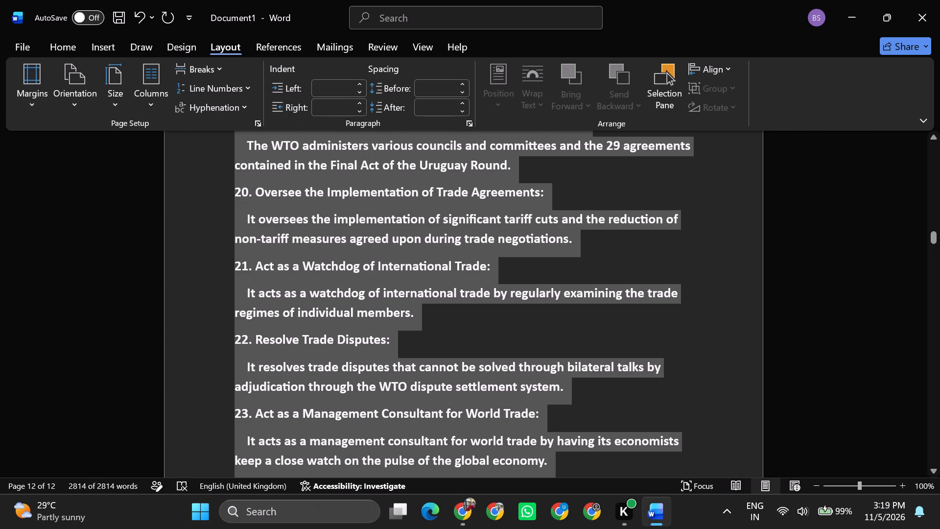
{"action": "left_click", "coordinate": [46, 102]}
{"action": "left_click", "coordinate": [85, 233]}
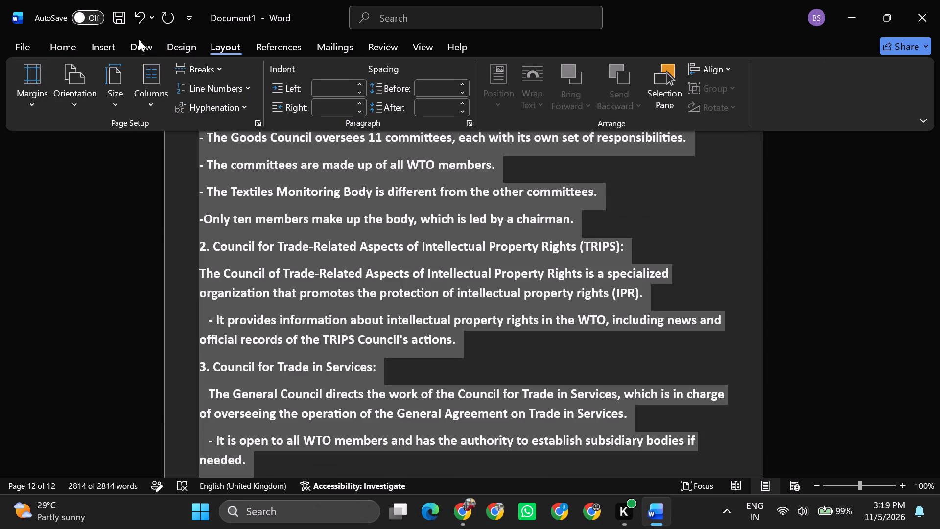
Justify all the paragraphs in the document and clear the selection.
{"action": "left_click", "coordinate": [61, 45]}
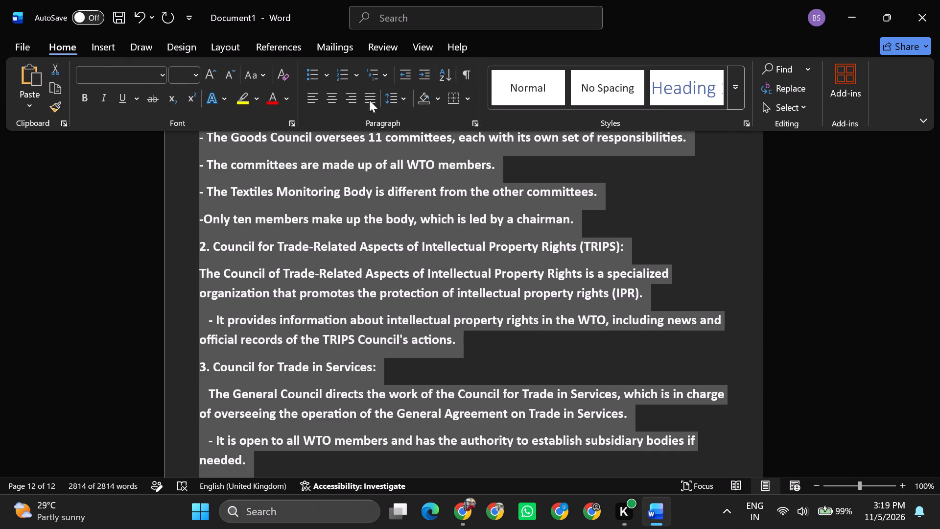
{"action": "left_click", "coordinate": [364, 100]}
{"action": "scroll", "coordinate": [482, 300], "scroll_direction": "up", "scroll_amount": 1}
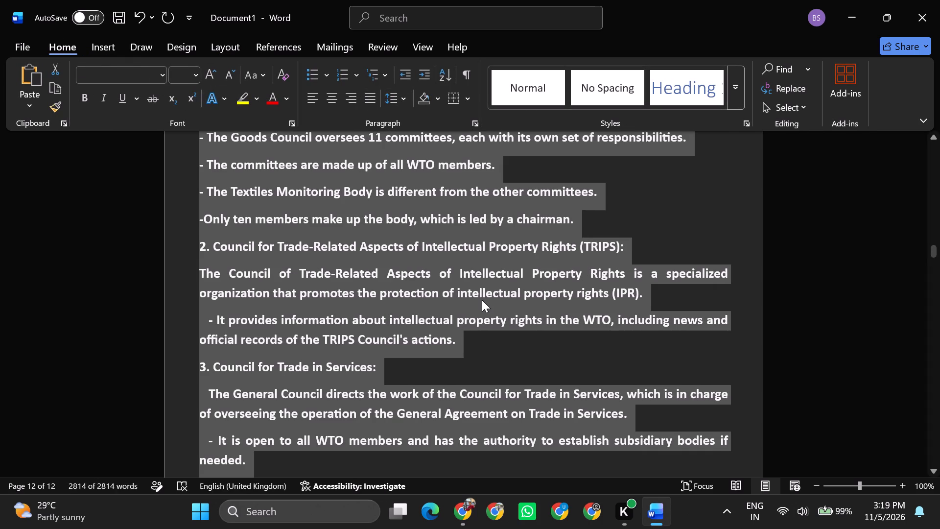
{"action": "left_click", "coordinate": [482, 300]}
{"action": "right_click", "coordinate": [482, 300]}
{"action": "scroll", "coordinate": [482, 300], "scroll_direction": "up", "scroll_amount": 3}
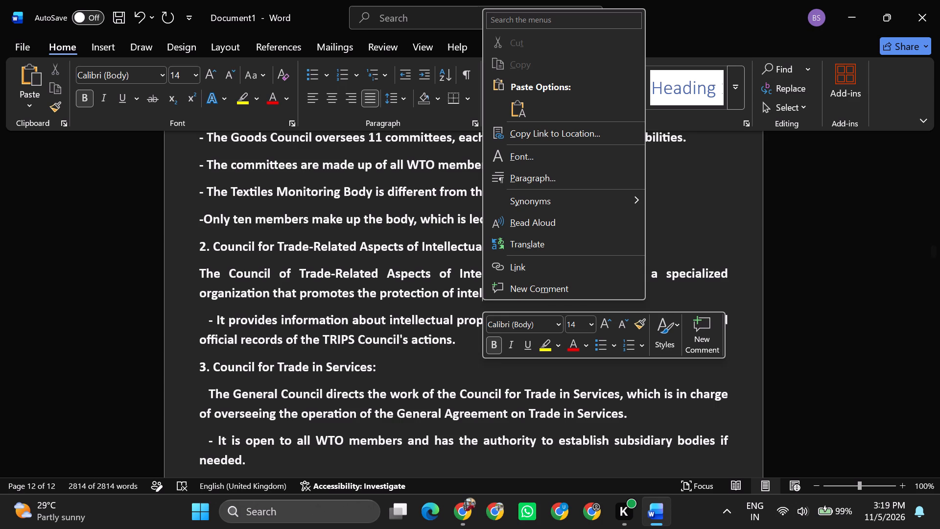
{"action": "scroll", "coordinate": [427, 294], "scroll_direction": "up", "scroll_amount": 1}
{"action": "left_click", "coordinate": [323, 302]}
Add a horizontal divider line (===) directly below the title "INTERNATIONAL BUSINESS ENVIRONMENT" on the first page.
{"action": "scroll", "coordinate": [323, 302], "scroll_direction": "up", "scroll_amount": 2}
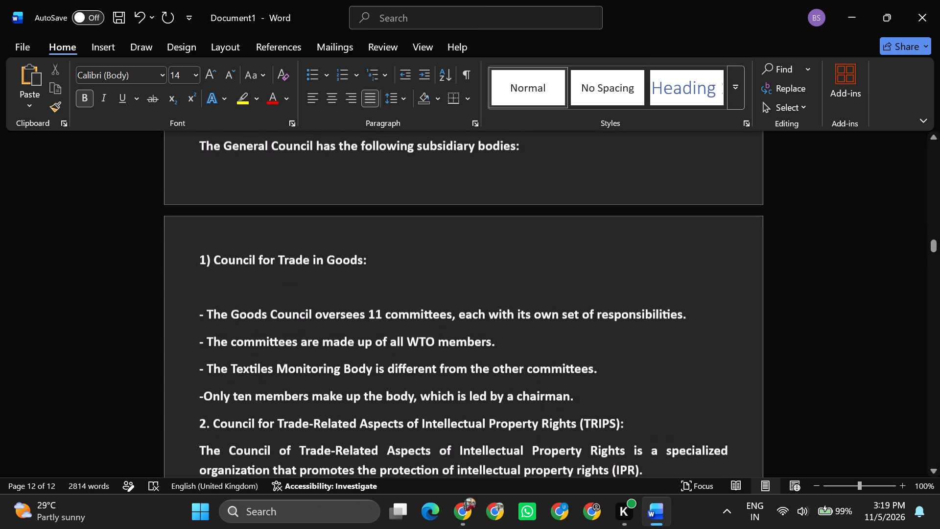
{"action": "scroll", "coordinate": [323, 302], "scroll_direction": "up", "scroll_amount": 7}
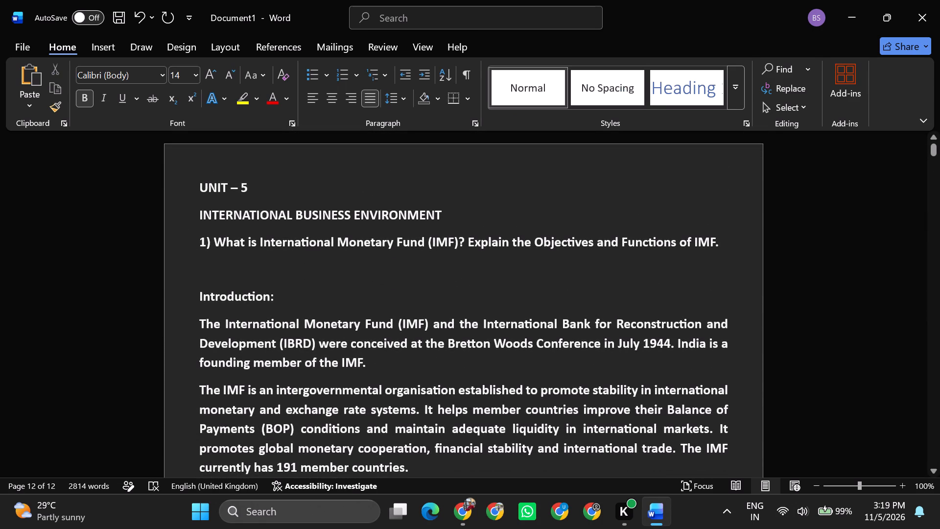
{"action": "left_click", "coordinate": [480, 211]}
{"action": "key", "text": "Return"}
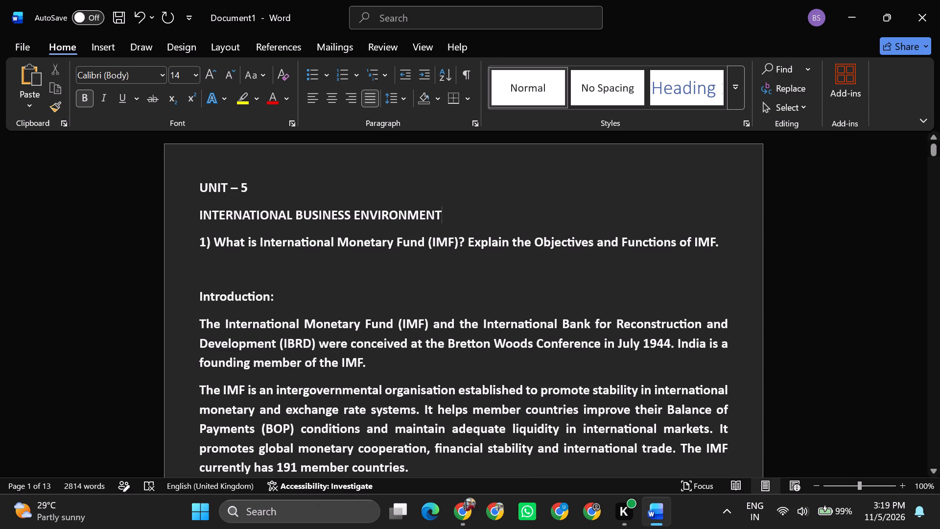
{"action": "type", "text": "==="}
{"action": "key", "text": "Return"}
Delete the blank line between question 1 about the IMF and the "Introduction:" heading.
{"action": "key", "text": "Down"}
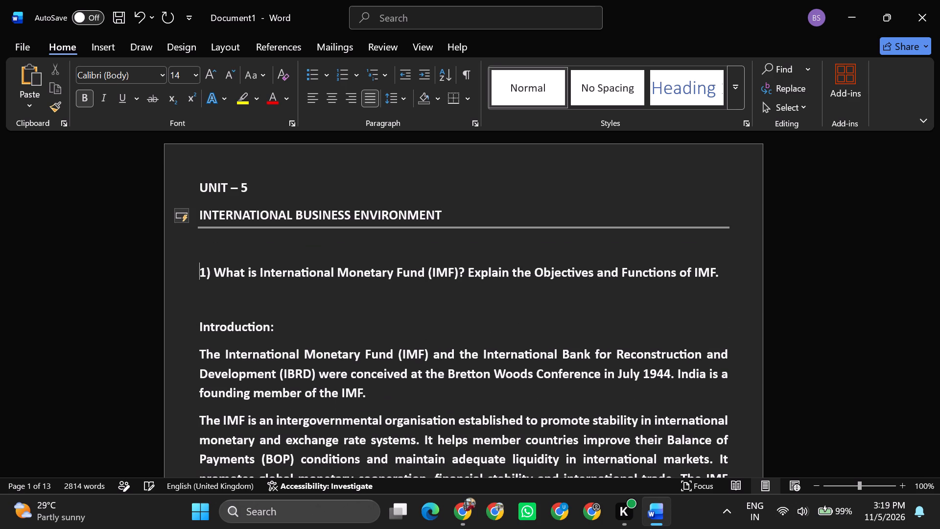
{"action": "key", "text": "Down"}
{"action": "key", "text": "Down"}
{"action": "key", "text": "BackSpace"}
Delete the blank line between the "Objectives of IMF:" heading and the first objective.
{"action": "key", "text": "Down"}
{"action": "key", "text": "Down"}
{"action": "key", "text": "Down"}
{"action": "key", "text": "Down"}
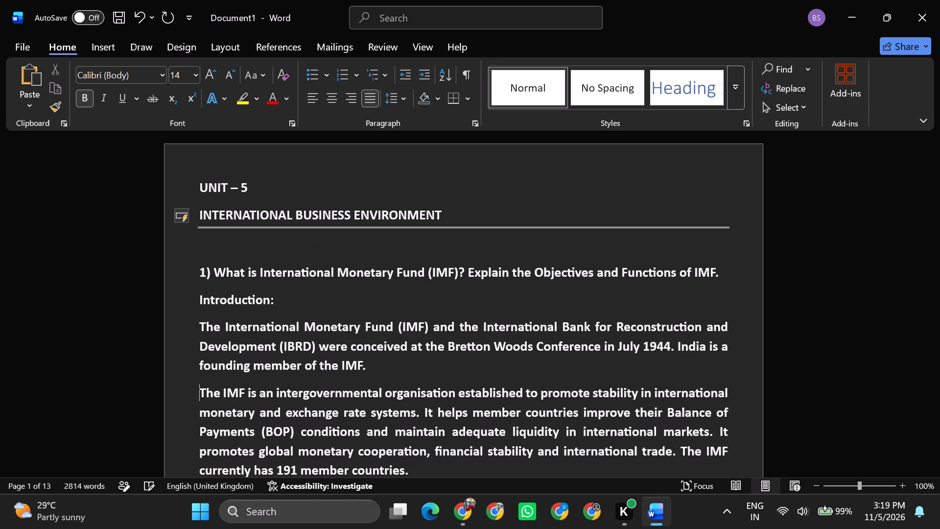
{"action": "key", "text": "Down"}
{"action": "key", "text": "Down"}
{"action": "key", "text": "Down"}
{"action": "key", "text": "Down"}
{"action": "key", "text": "Down"}
{"action": "key", "text": "Down"}
{"action": "key", "text": "Down"}
{"action": "key", "text": "BackSpace"}
Remove the leading spaces before the "Functions of IMF:" heading.
{"action": "key", "text": "Down"}
{"action": "key", "text": "Down"}
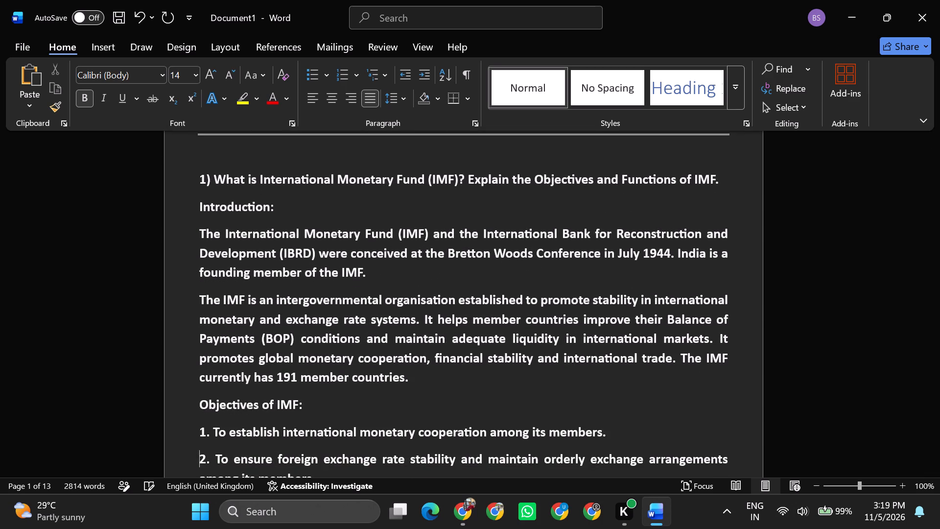
{"action": "key", "text": "Down"}
{"action": "key", "text": "Down"}
{"action": "key", "text": "Down"}
{"action": "key", "text": "Down"}
{"action": "key", "text": "Down"}
{"action": "key", "text": "Down"}
{"action": "key", "text": "Down"}
{"action": "key", "text": "Down"}
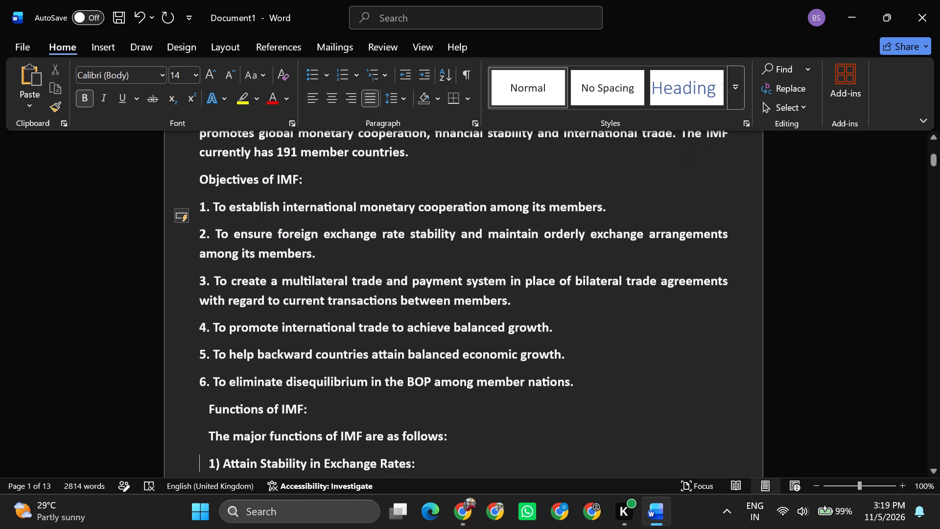
{"action": "key", "text": "Up"}
{"action": "key", "text": "Up"}
{"action": "key", "text": "Up"}
{"action": "key", "text": "Down"}
{"action": "key", "text": "shift+Right"}
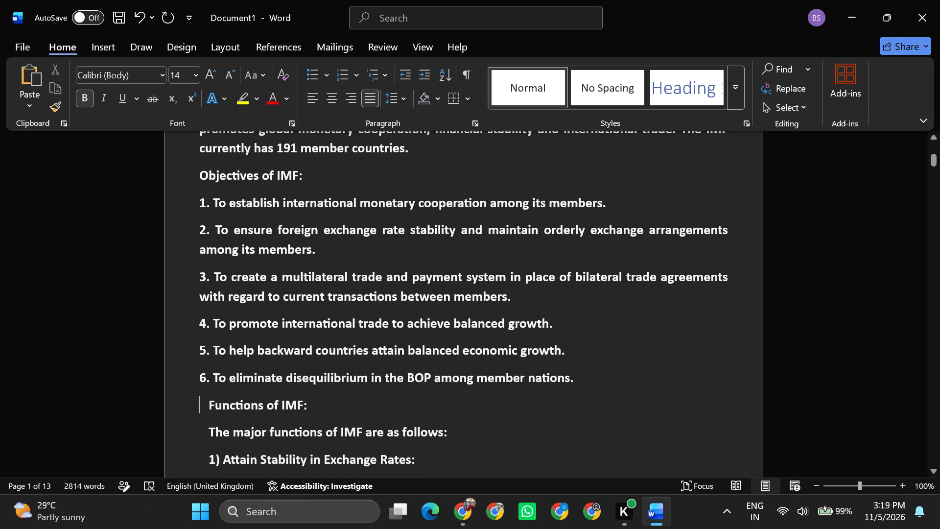
{"action": "key", "text": "shift+Right"}
{"action": "key", "text": "shift+Right"}
{"action": "key", "text": "BackSpace"}
Remove the leading spaces before "The major functions of IMF are as follows:".
{"action": "key", "text": "Down"}
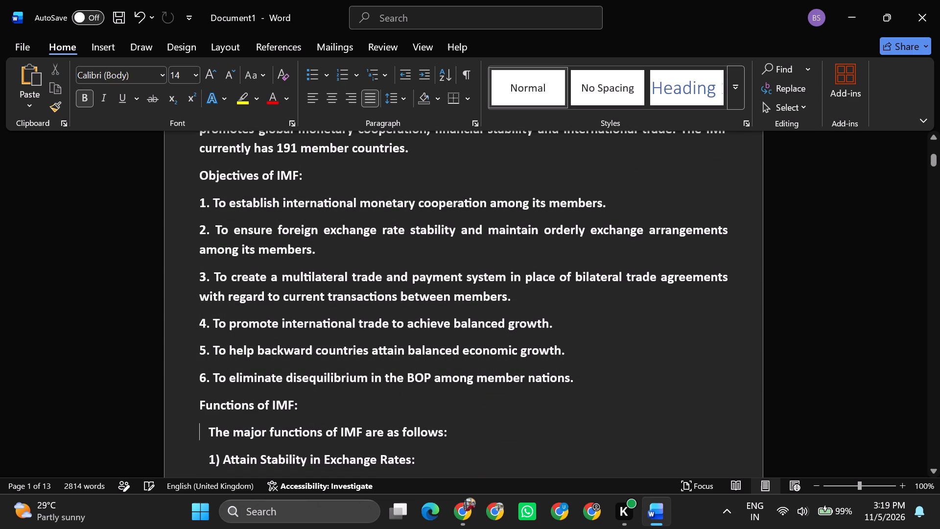
{"action": "key", "text": "Down"}
{"action": "key", "text": "Up"}
{"action": "key", "text": "shift+Right"}
{"action": "key", "text": "shift+Right"}
{"action": "key", "text": "shift+Right"}
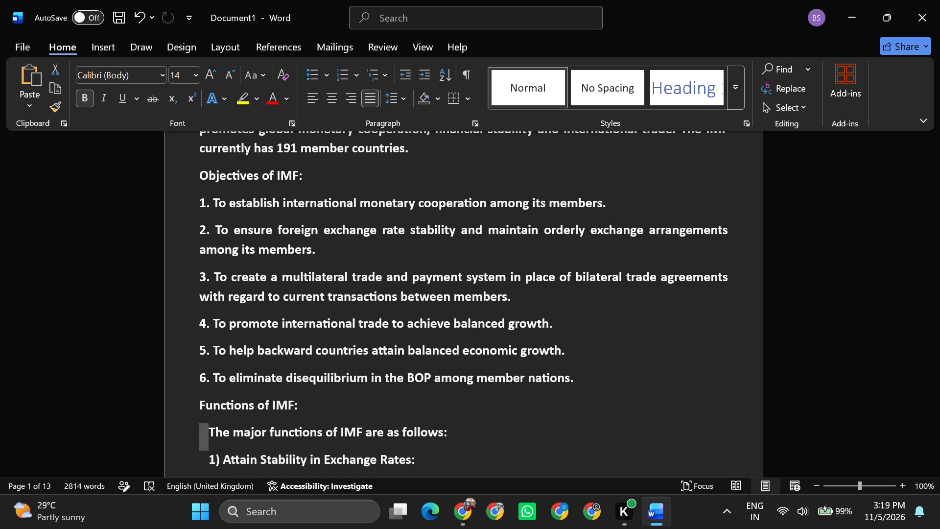
{"action": "key", "text": "BackSpace"}
Remove the leading spaces from the "1) Attain Stability in Exchange Rates:" heading and its description paragraph.
{"action": "key", "text": "Down"}
{"action": "key", "text": "shift+Right"}
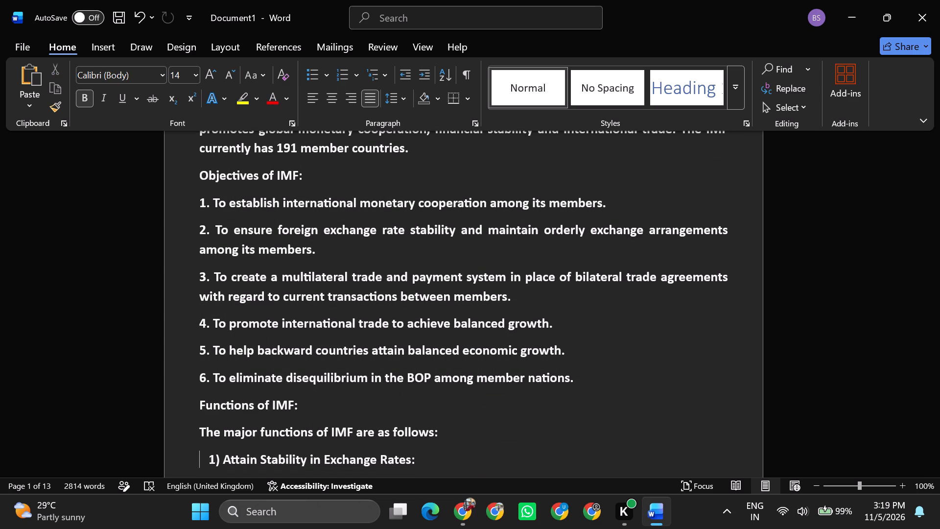
{"action": "key", "text": "shift+Right"}
{"action": "key", "text": "shift+Right"}
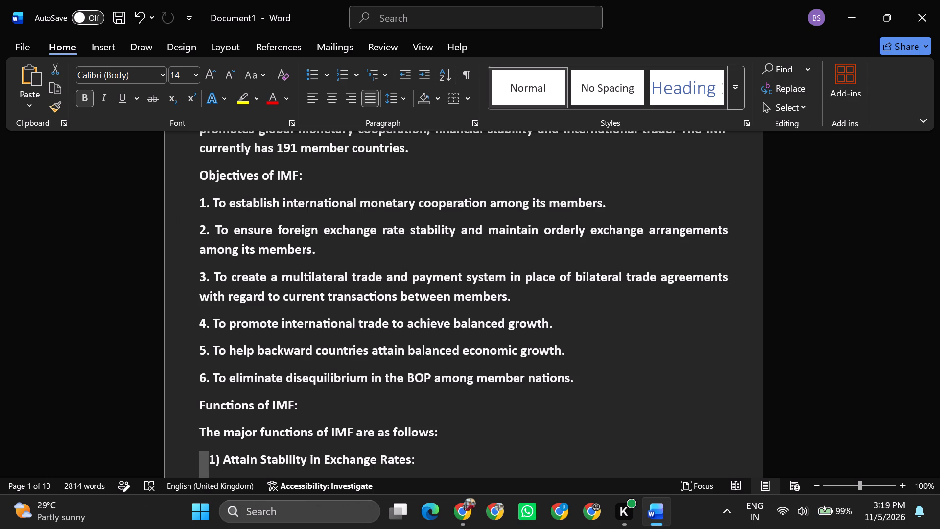
{"action": "key", "text": "BackSpace"}
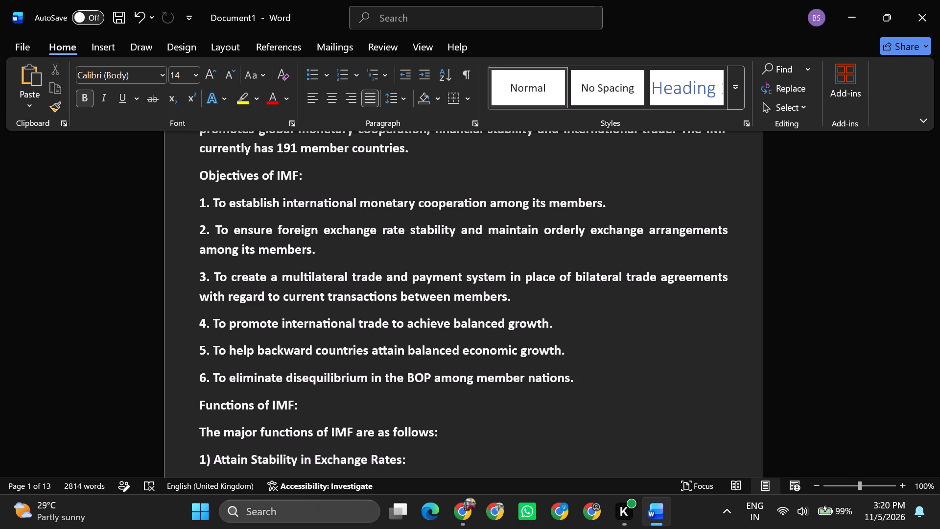
{"action": "key", "text": "Down"}
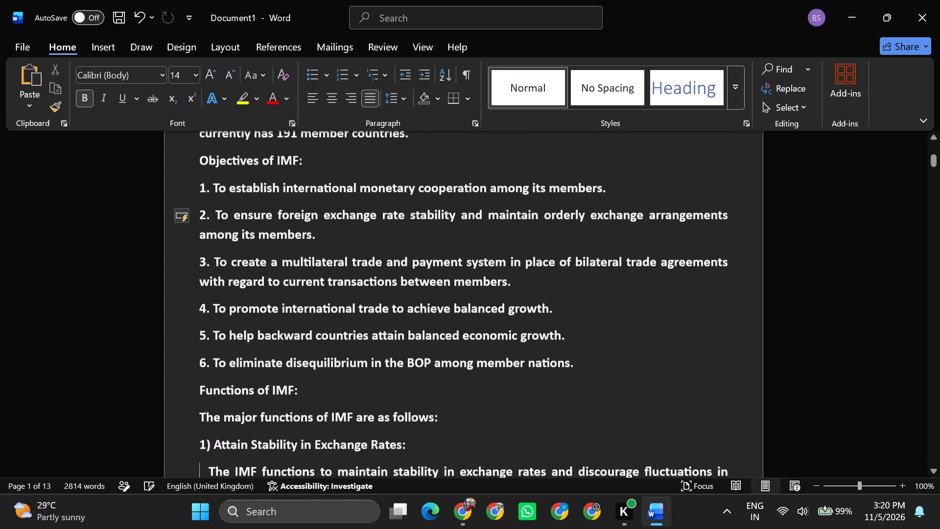
{"action": "key", "text": "shift+Right"}
{"action": "key", "text": "shift+Right"}
{"action": "key", "text": "shift+Right"}
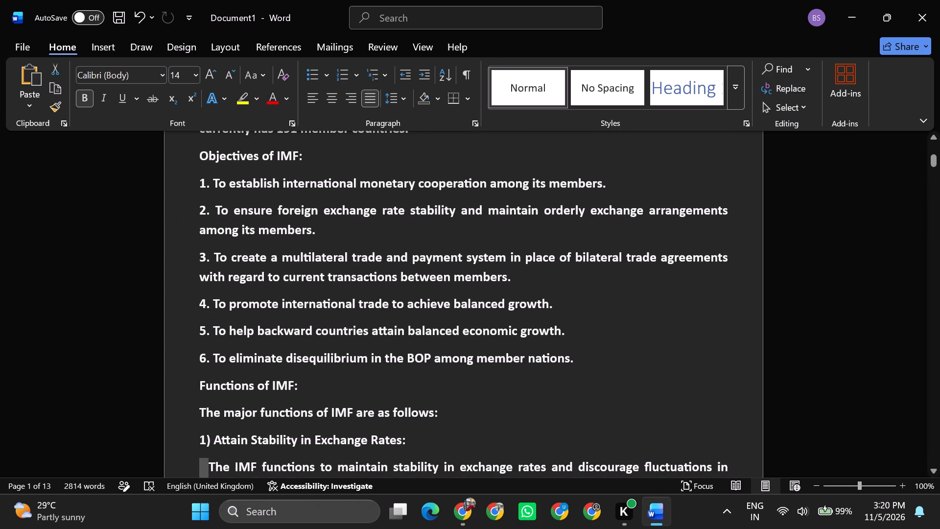
{"action": "key", "text": "BackSpace"}
Remove the leading spaces from the "2) Eradicate the Disequilibrium in BOP:" heading and its description paragraph.
{"action": "key", "text": "Down"}
{"action": "key", "text": "Down"}
{"action": "key", "text": "shift+Right"}
{"action": "key", "text": "shift+Right"}
{"action": "key", "text": "shift+Right"}
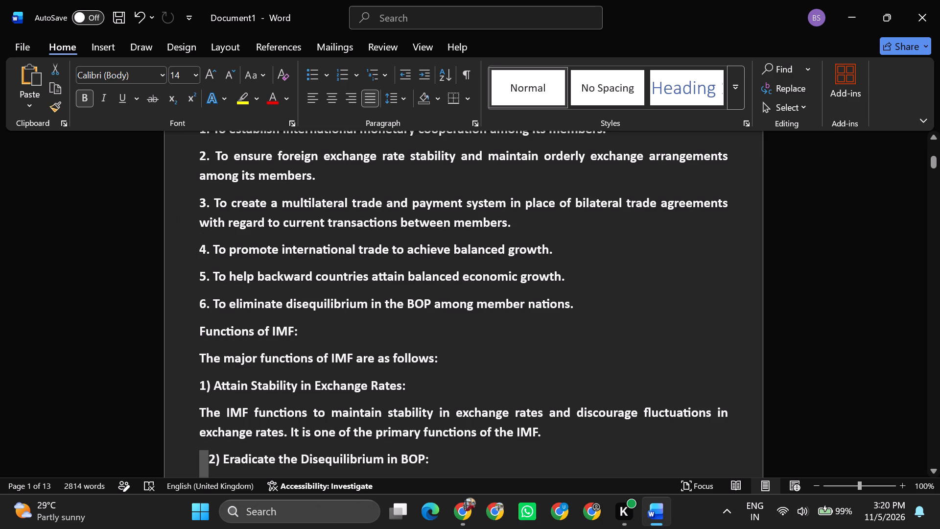
{"action": "key", "text": "BackSpace"}
{"action": "key", "text": "Down"}
{"action": "key", "text": "Down"}
{"action": "key", "text": "Up"}
{"action": "key", "text": "Down"}
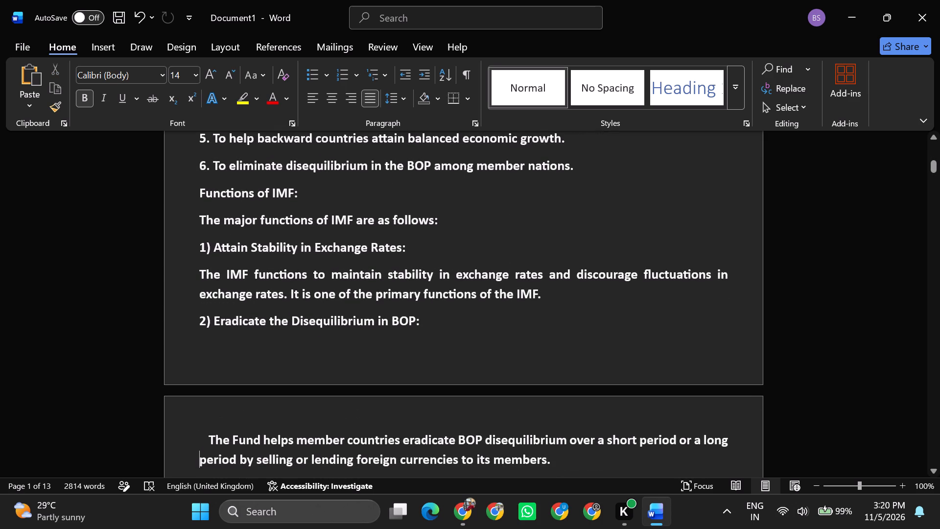
{"action": "key", "text": "Up"}
{"action": "key", "text": "shift+Right"}
{"action": "key", "text": "shift+Right"}
{"action": "key", "text": "shift+Right"}
{"action": "key", "text": "BackSpace"}
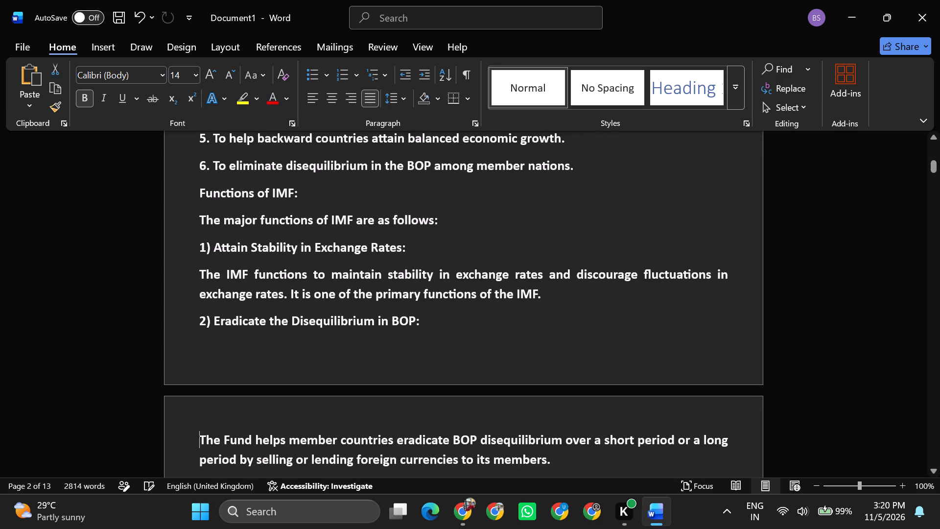
Insert an empty line before "2) Eradicate the Disequilibrium in BOP:" to move that heading onto the second page with its description.
{"action": "key", "text": "BackSpace"}
{"action": "key", "text": "Return"}
{"action": "key", "text": "Up"}
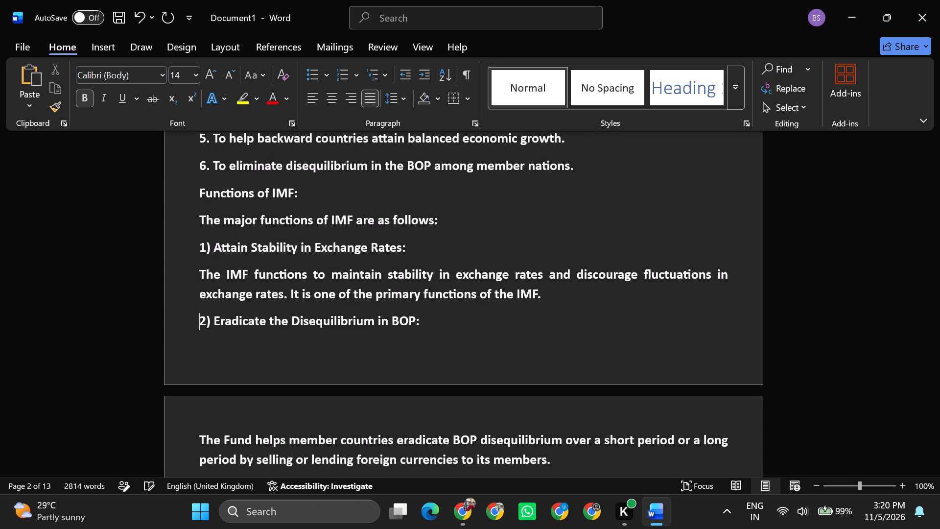
{"action": "key", "text": "Return"}
Remove the leading spaces from the "3) Maintain Credit Facilities:" heading and its description paragraph.
{"action": "key", "text": "Down"}
{"action": "key", "text": "Down"}
{"action": "key", "text": "Down"}
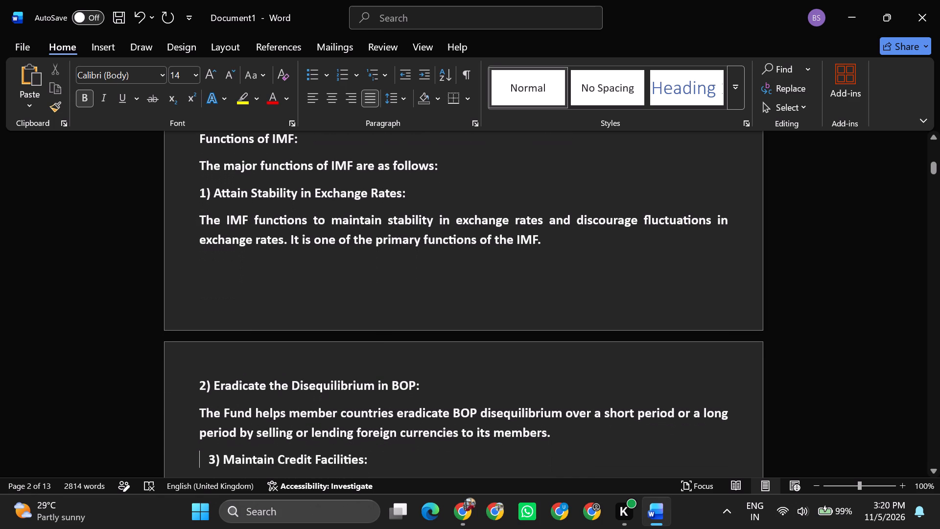
{"action": "key", "text": "shift+Right"}
{"action": "key", "text": "shift+Right"}
{"action": "key", "text": "shift+Right"}
{"action": "key", "text": "BackSpace"}
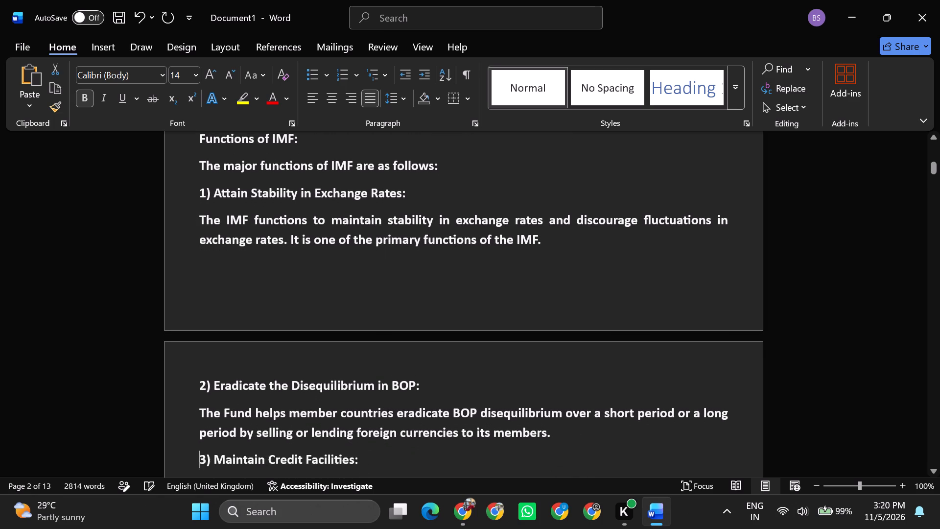
{"action": "key", "text": "Down"}
{"action": "key", "text": "Down"}
{"action": "key", "text": "Up"}
{"action": "key", "text": "shift+Right"}
{"action": "key", "text": "shift+Right"}
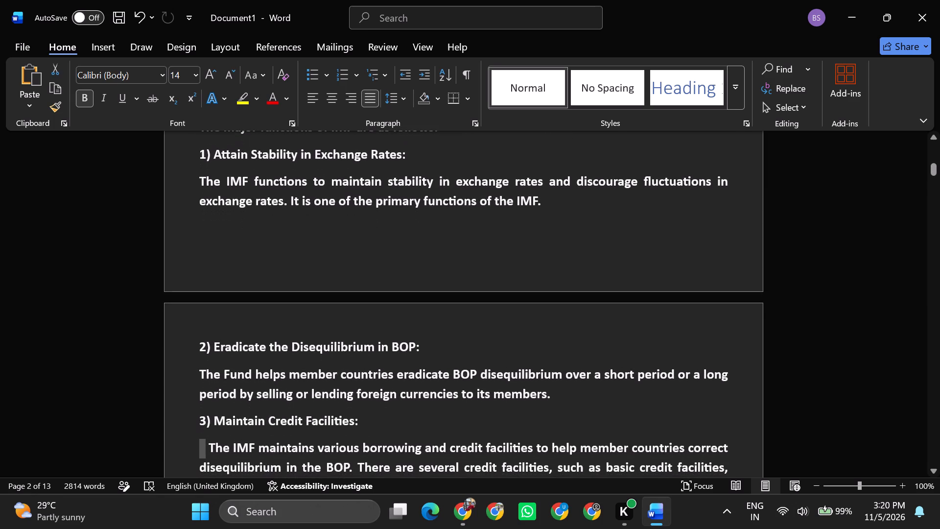
{"action": "key", "text": "shift+Right"}
{"action": "key", "text": "BackSpace"}
Remove the leading spaces from the "4) Maintain Currency Demand and Supply:" heading and its description paragraph.
{"action": "key", "text": "Down"}
{"action": "key", "text": "Down"}
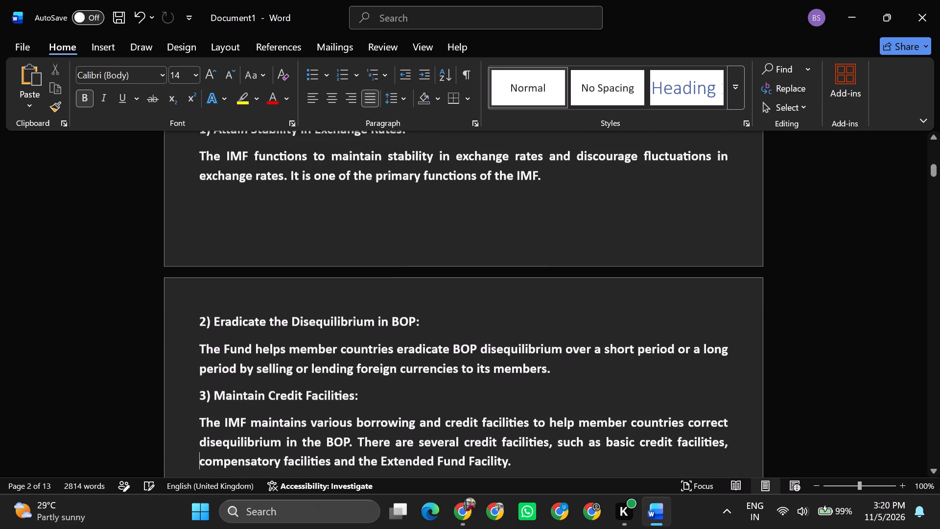
{"action": "key", "text": "Down"}
{"action": "key", "text": "shift+Right"}
{"action": "key", "text": "shift+Right"}
{"action": "key", "text": "shift+Right"}
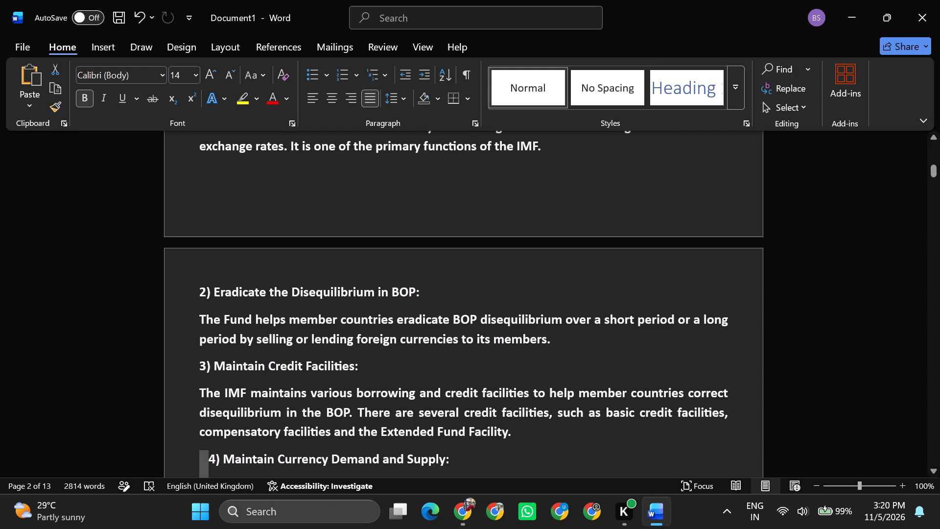
{"action": "key", "text": "BackSpace"}
{"action": "key", "text": "Down"}
{"action": "key", "text": "Down"}
{"action": "key", "text": "Up"}
{"action": "key", "text": "shift+Right"}
{"action": "key", "text": "shift+Right"}
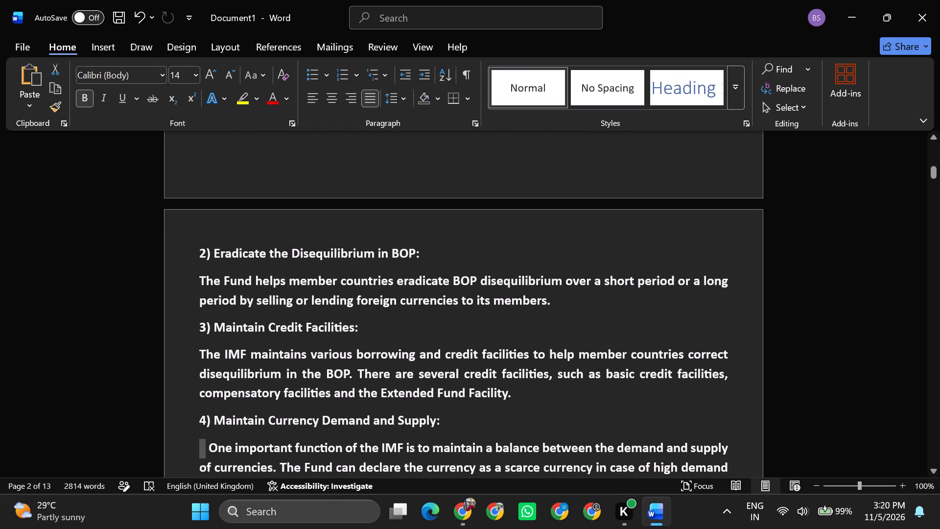
{"action": "key", "text": "shift+Right"}
{"action": "key", "text": "BackSpace"}
Remove the leading spaces from the "5) Maintaining Liquidity of Resources:" heading and its description paragraph.
{"action": "key", "text": "Down"}
{"action": "key", "text": "Down"}
{"action": "key", "text": "Down"}
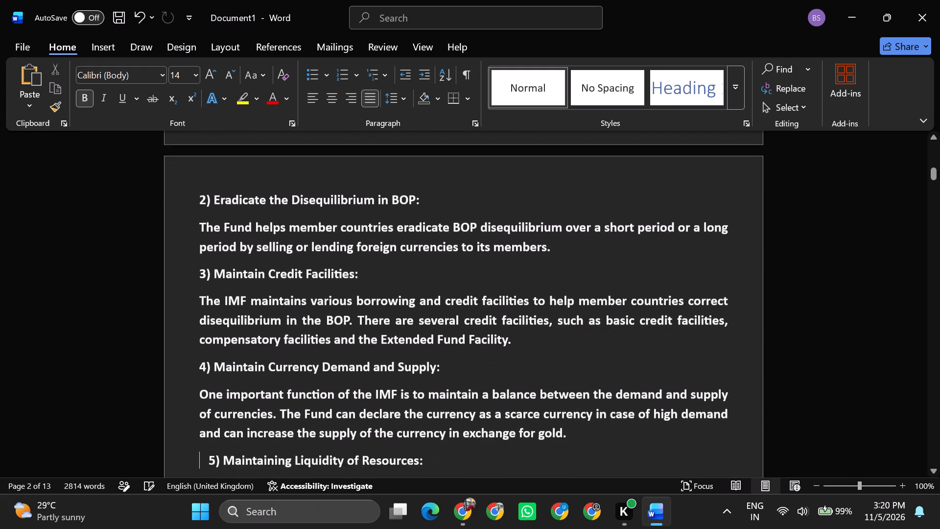
{"action": "key", "text": "shift+Right"}
{"action": "key", "text": "shift+Right"}
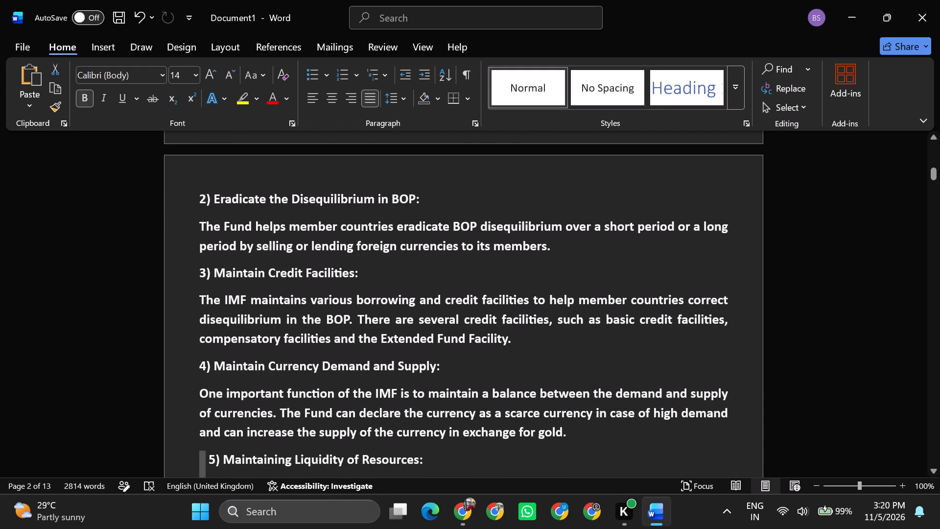
{"action": "key", "text": "shift+Right"}
{"action": "key", "text": "BackSpace"}
{"action": "key", "text": "Down"}
{"action": "key", "text": "Down"}
{"action": "key", "text": "Up"}
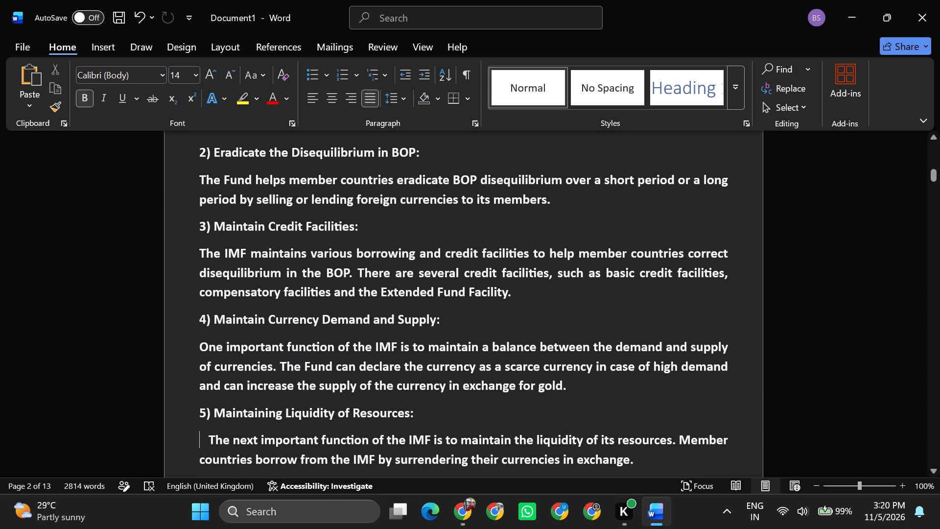
{"action": "key", "text": "shift+Right"}
{"action": "key", "text": "shift+Right"}
{"action": "key", "text": "shift+Right"}
{"action": "key", "text": "BackSpace"}
Remove the leading spaces from the "6) Monitoring the Fiscal Policies:" heading and its description paragraph.
{"action": "key", "text": "Down"}
{"action": "key", "text": "Down"}
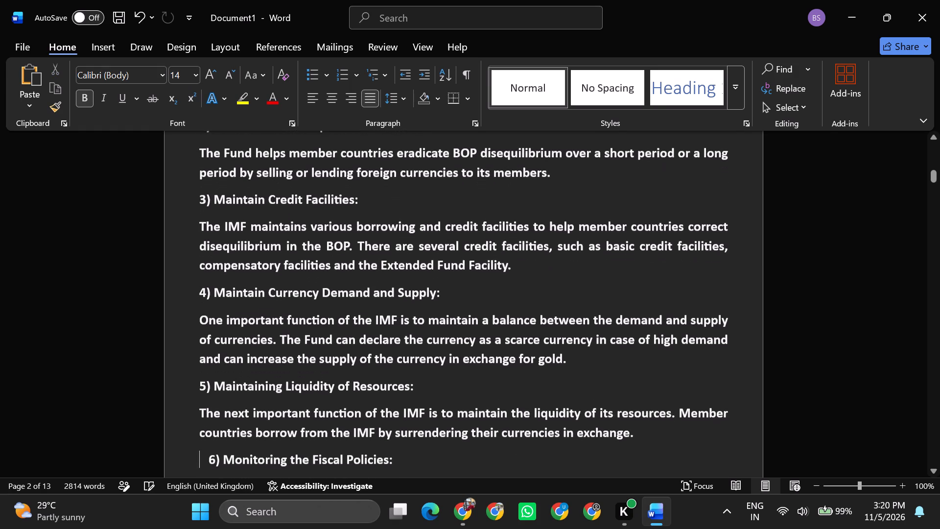
{"action": "key", "text": "shift+Right"}
{"action": "key", "text": "shift+Right"}
{"action": "key", "text": "shift+Right"}
{"action": "key", "text": "BackSpace"}
{"action": "key", "text": "Down"}
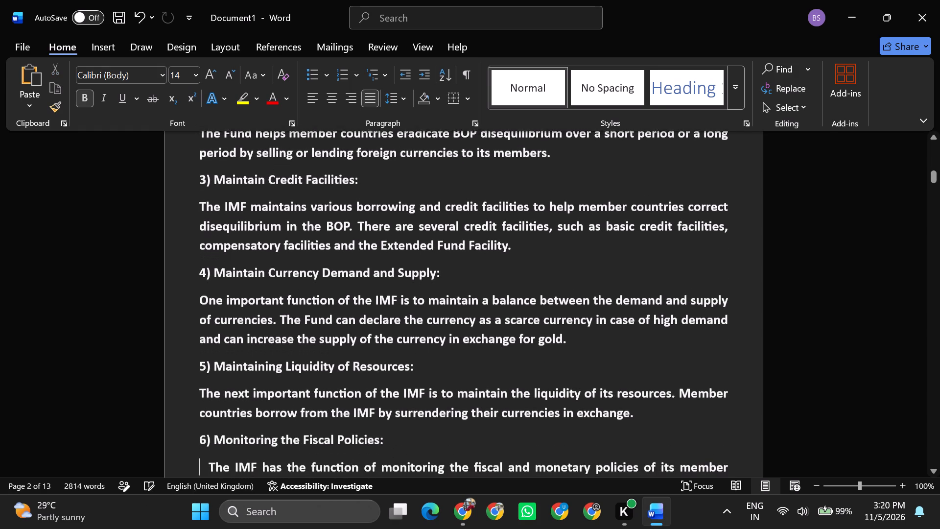
{"action": "key", "text": "Down"}
{"action": "key", "text": "Up"}
{"action": "key", "text": "shift+Right"}
{"action": "key", "text": "shift+Right"}
{"action": "key", "text": "shift+Right"}
{"action": "key", "text": "BackSpace"}
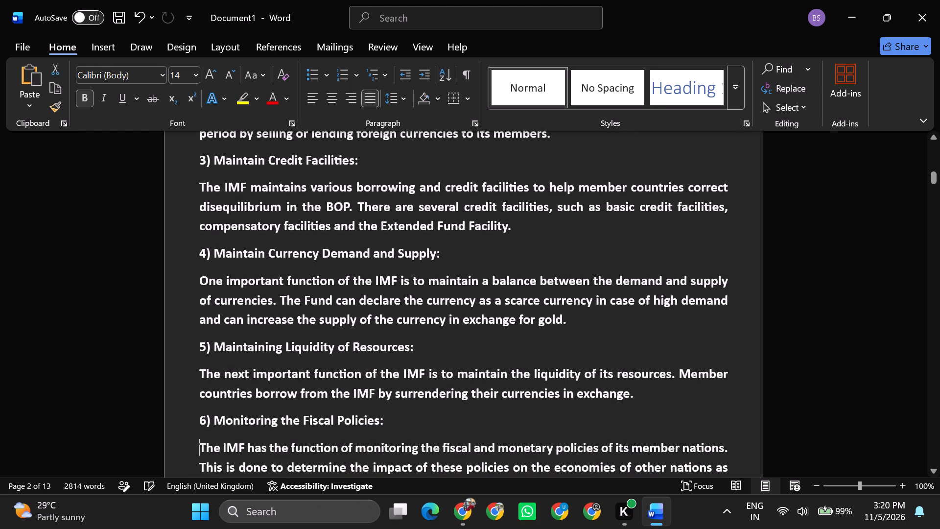
Remove the leading spaces from the "7) Serve as the Bank of Central Banks:" heading and its description paragraph.
{"action": "key", "text": "Down"}
{"action": "key", "text": "Down"}
{"action": "key", "text": "Down"}
{"action": "key", "text": "shift+Right"}
{"action": "key", "text": "shift+Right"}
{"action": "key", "text": "shift+Right"}
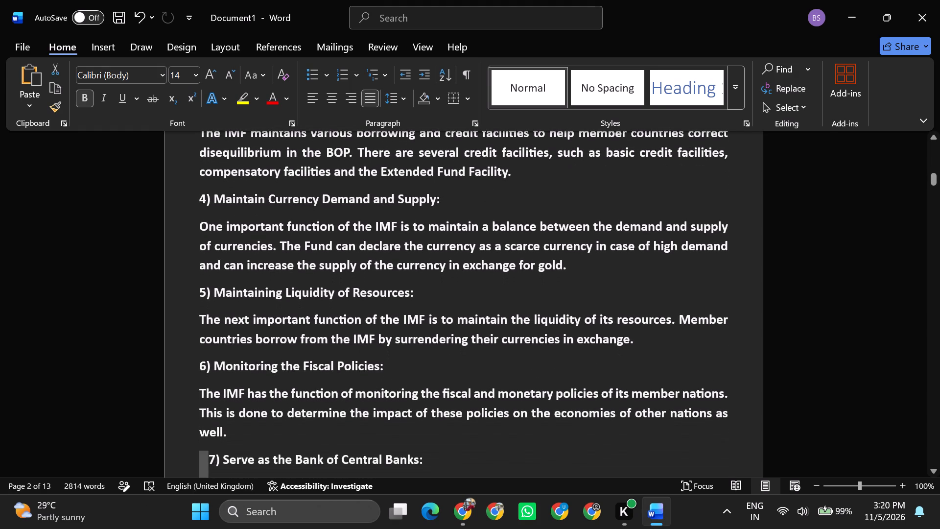
{"action": "key", "text": "BackSpace"}
{"action": "key", "text": "Down"}
{"action": "key", "text": "Down"}
{"action": "key", "text": "Up"}
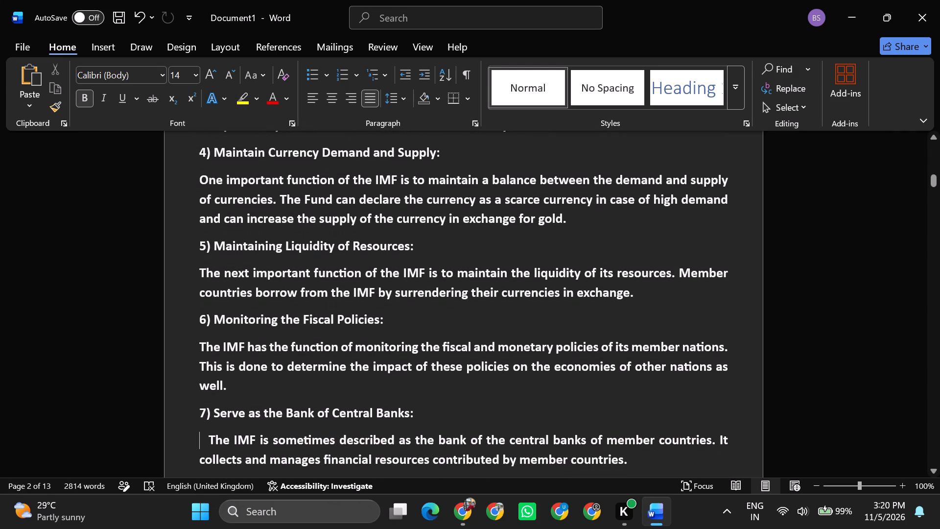
{"action": "key", "text": "shift+Right"}
{"action": "key", "text": "shift+Right"}
{"action": "key", "text": "shift+Right"}
{"action": "key", "text": "BackSpace"}
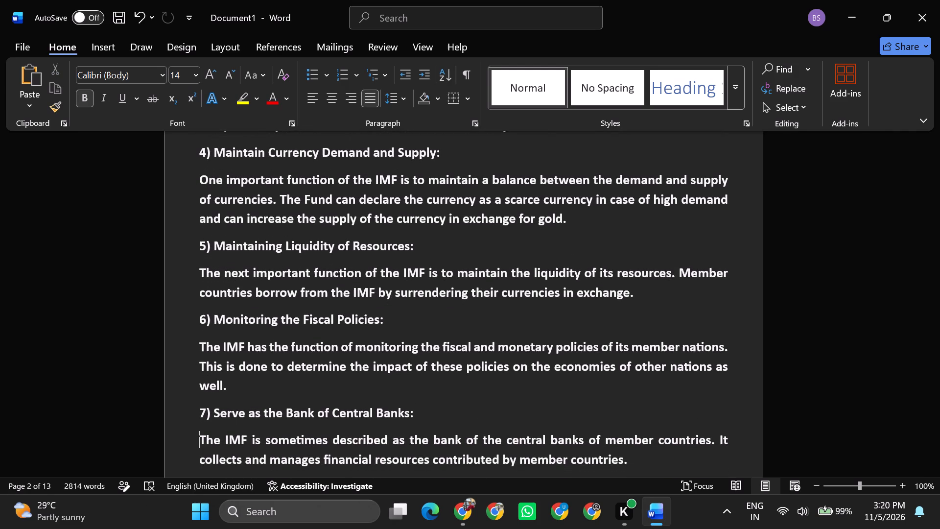
Remove the leading spaces from the "8) Impart Training:" heading.
{"action": "key", "text": "Down"}
{"action": "key", "text": "Down"}
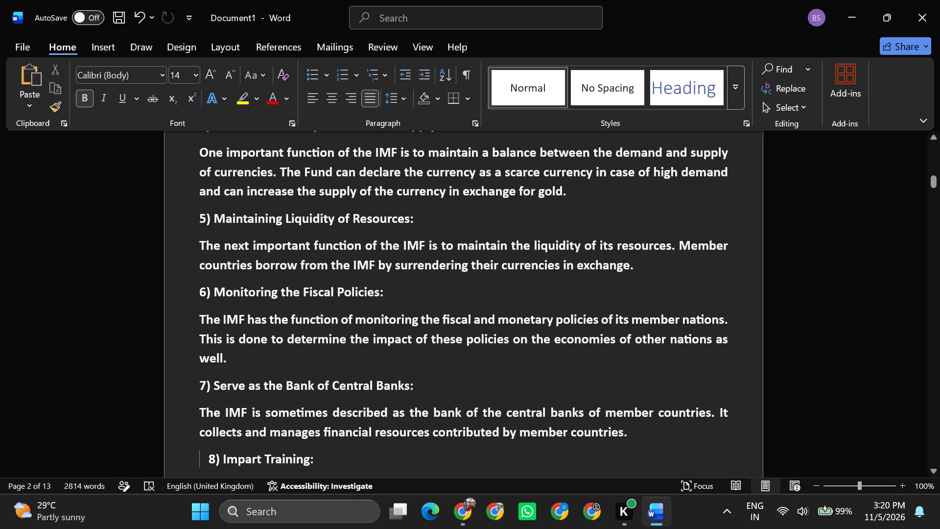
{"action": "key", "text": "shift+Right"}
{"action": "key", "text": "shift+Right"}
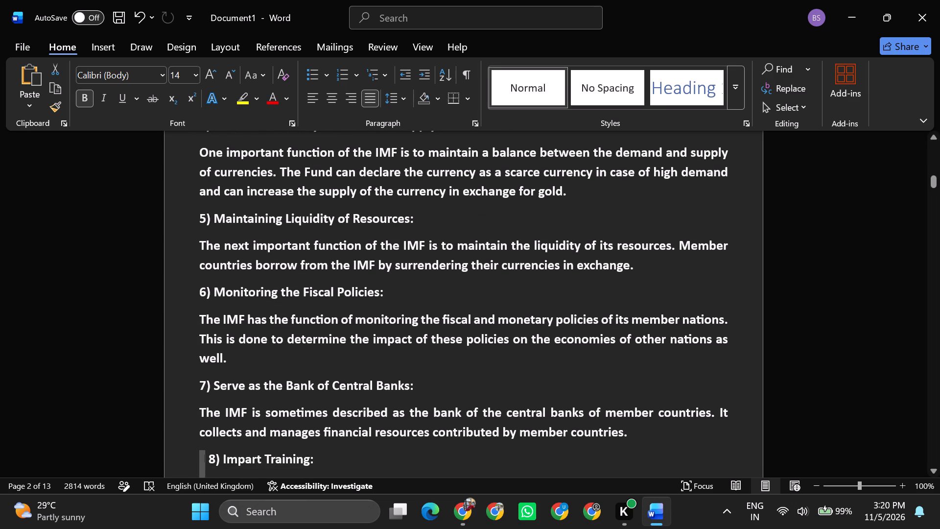
{"action": "key", "text": "shift+Right"}
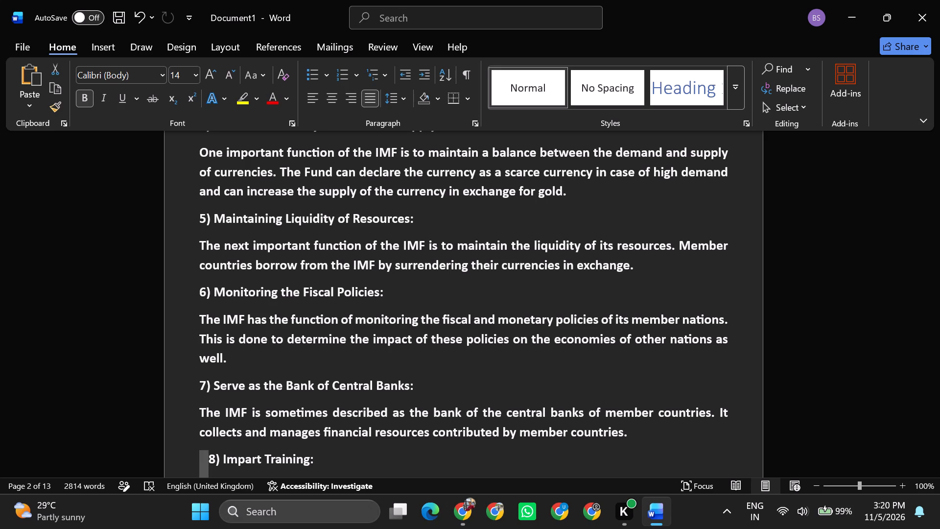
{"action": "key", "text": "BackSpace"}
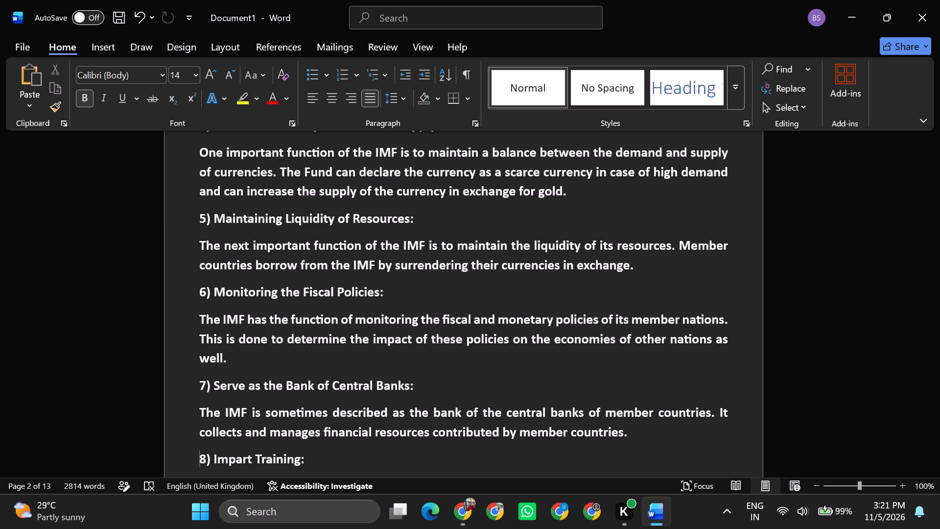
Review the spacing and layout of the IMF objectives and functions, from the objectives list through "8) Impart Training:".
{"action": "scroll", "coordinate": [503, 220], "scroll_direction": "up", "scroll_amount": 8}
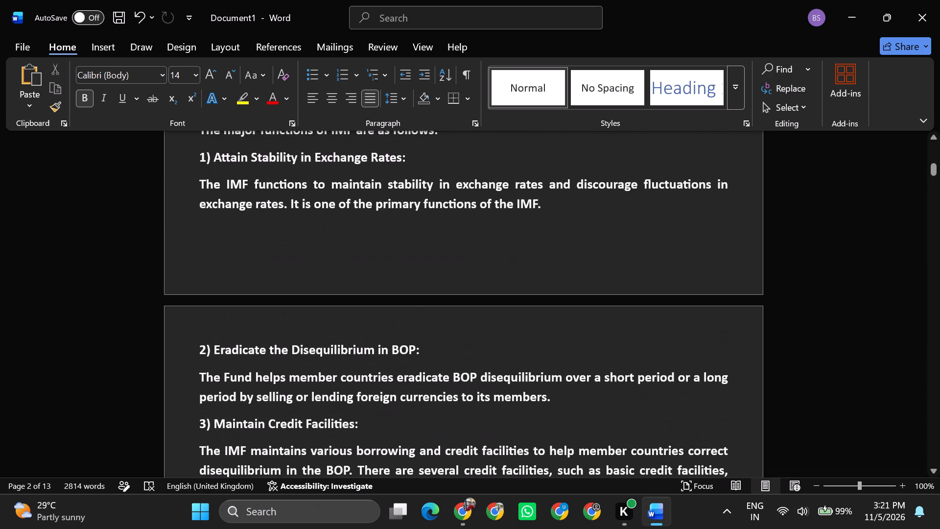
{"action": "scroll", "coordinate": [503, 220], "scroll_direction": "up", "scroll_amount": 3}
{"action": "scroll", "coordinate": [503, 220], "scroll_direction": "down", "scroll_amount": 2}
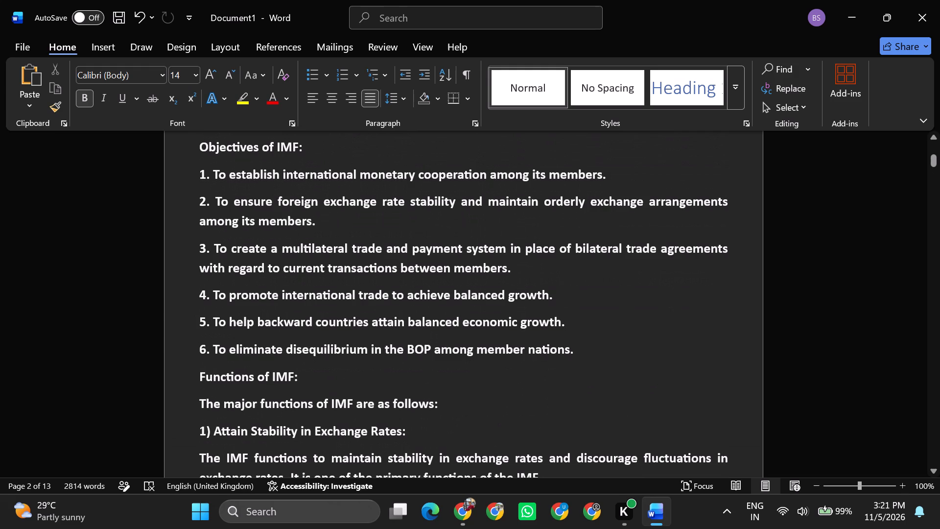
{"action": "scroll", "coordinate": [503, 220], "scroll_direction": "down", "scroll_amount": 2}
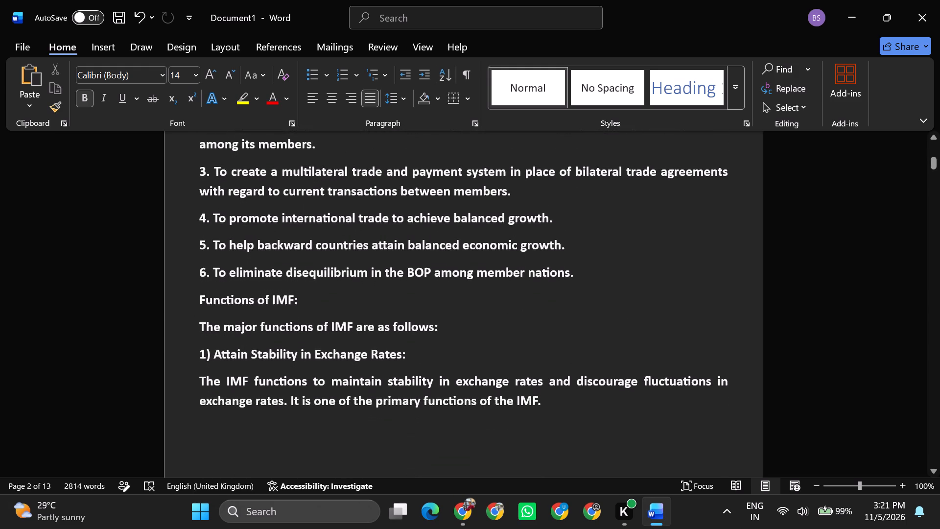
{"action": "scroll", "coordinate": [503, 220], "scroll_direction": "down", "scroll_amount": 4}
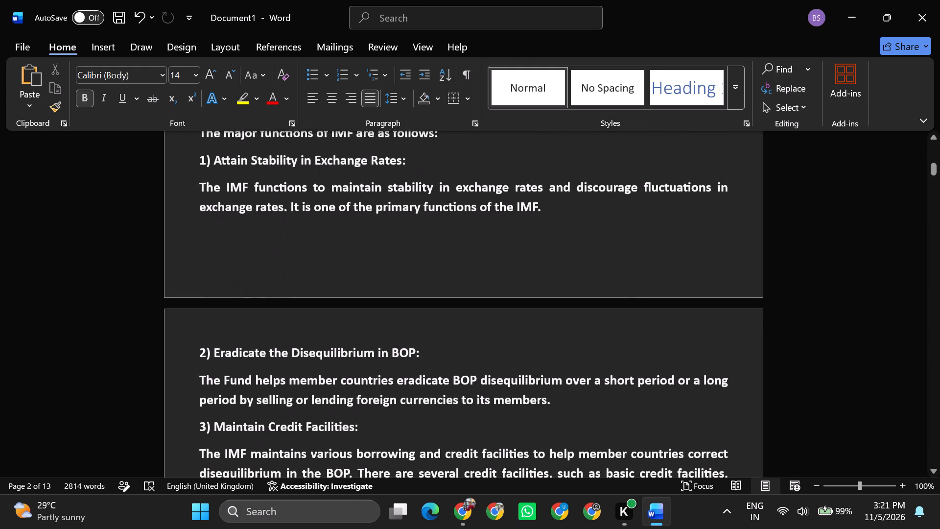
{"action": "scroll", "coordinate": [503, 220], "scroll_direction": "down", "scroll_amount": 2}
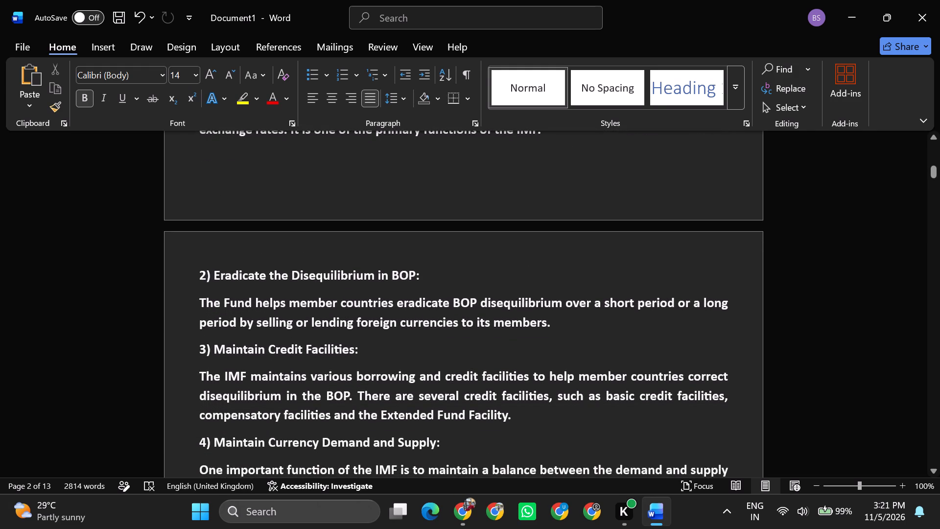
{"action": "scroll", "coordinate": [503, 220], "scroll_direction": "down", "scroll_amount": 2}
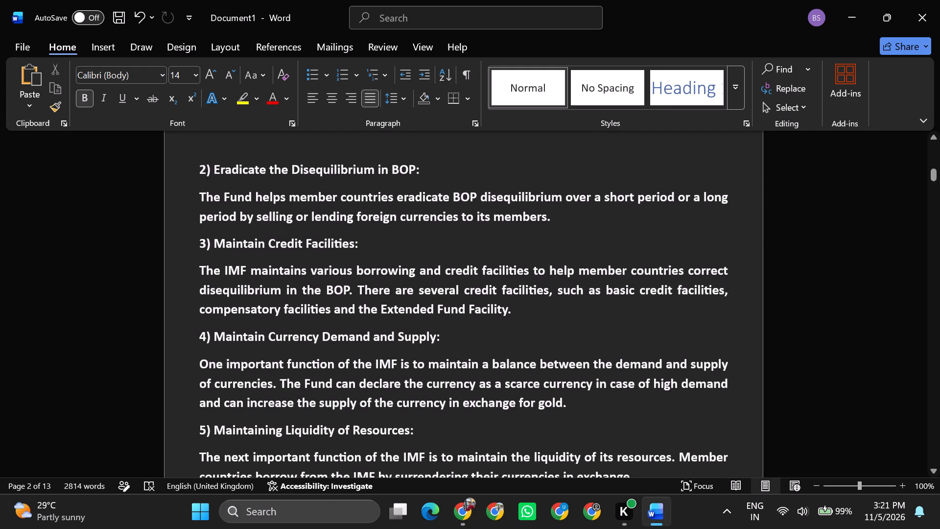
{"action": "scroll", "coordinate": [503, 220], "scroll_direction": "right", "scroll_amount": 1}
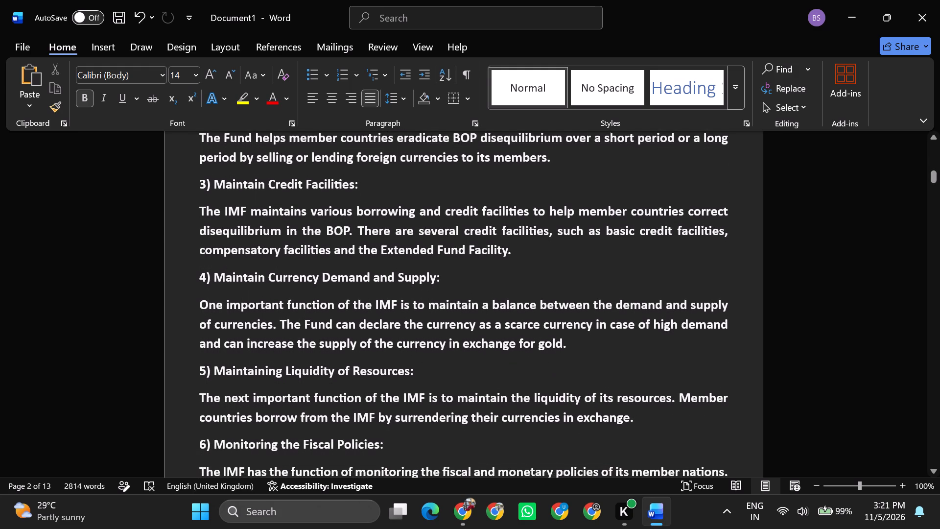
{"action": "scroll", "coordinate": [503, 220], "scroll_direction": "right", "scroll_amount": 1}
{"action": "scroll", "coordinate": [503, 220], "scroll_direction": "down", "scroll_amount": 1}
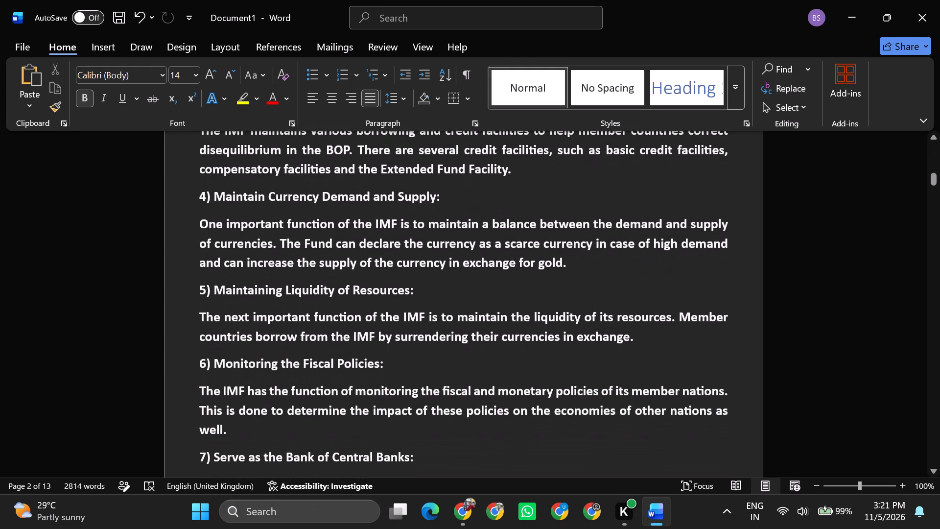
{"action": "scroll", "coordinate": [503, 220], "scroll_direction": "down", "scroll_amount": 3}
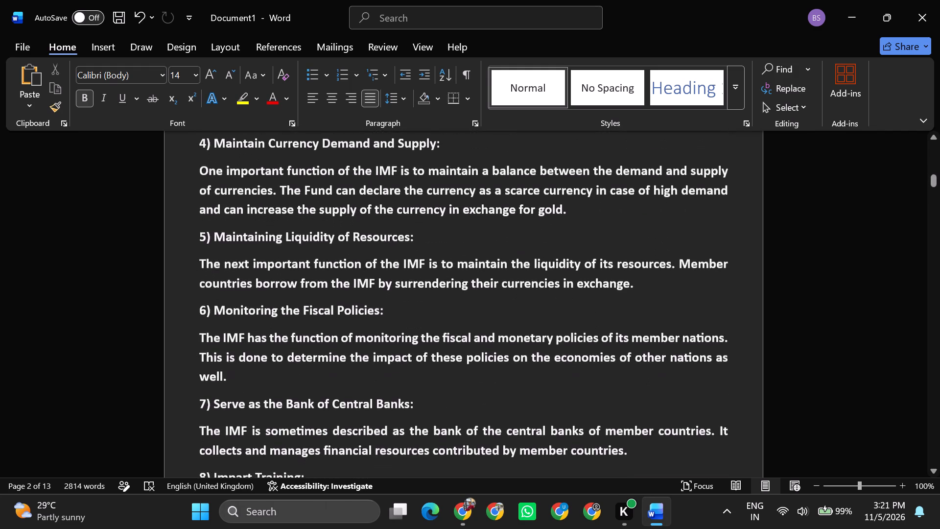
{"action": "scroll", "coordinate": [503, 220], "scroll_direction": "down", "scroll_amount": 1}
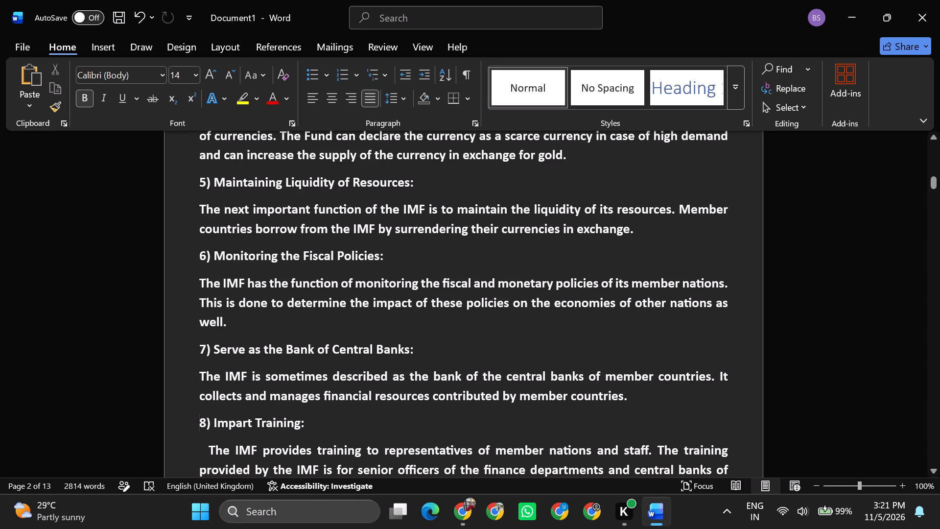
{"action": "scroll", "coordinate": [590, 420], "scroll_direction": "down", "scroll_amount": 1}
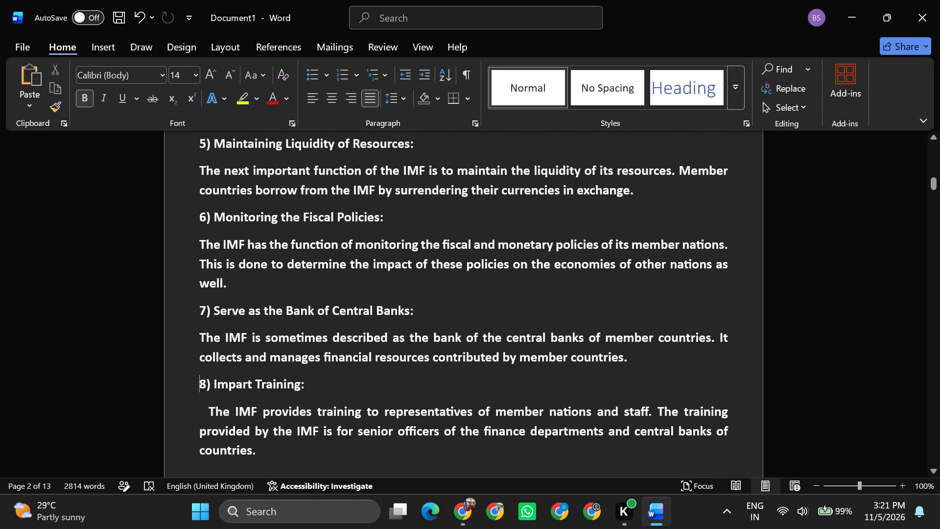
Remove the leading spaces from the description paragraph under "8) Impart Training:".
{"action": "key", "text": "Down"}
{"action": "key", "text": "shift+Right"}
{"action": "key", "text": "shift+Right"}
{"action": "key", "text": "shift+Right"}
{"action": "key", "text": "BackSpace"}
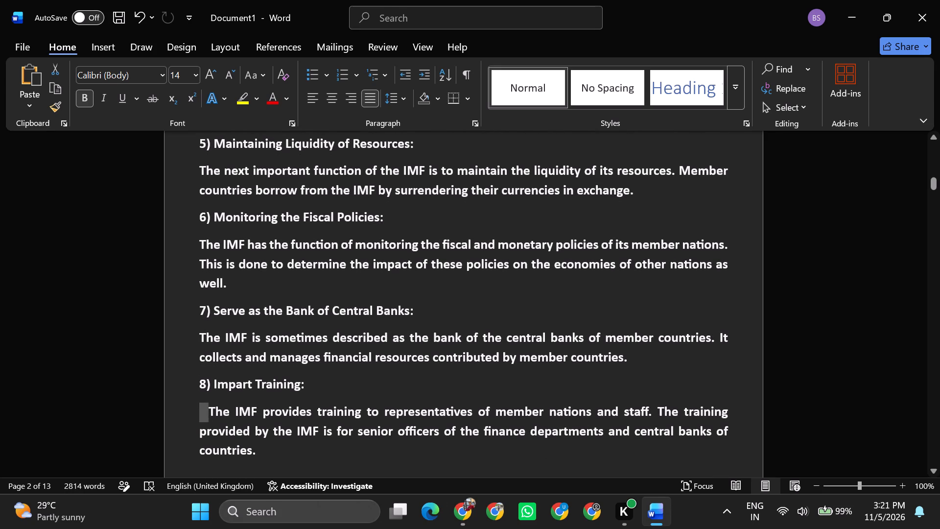
Insert a double horizontal divider line (===) below the Impart Training paragraph, before question 2 on the WTO.
{"action": "key", "text": "Down"}
{"action": "key", "text": "Down"}
{"action": "key", "text": "Down"}
{"action": "type", "text": "==="}
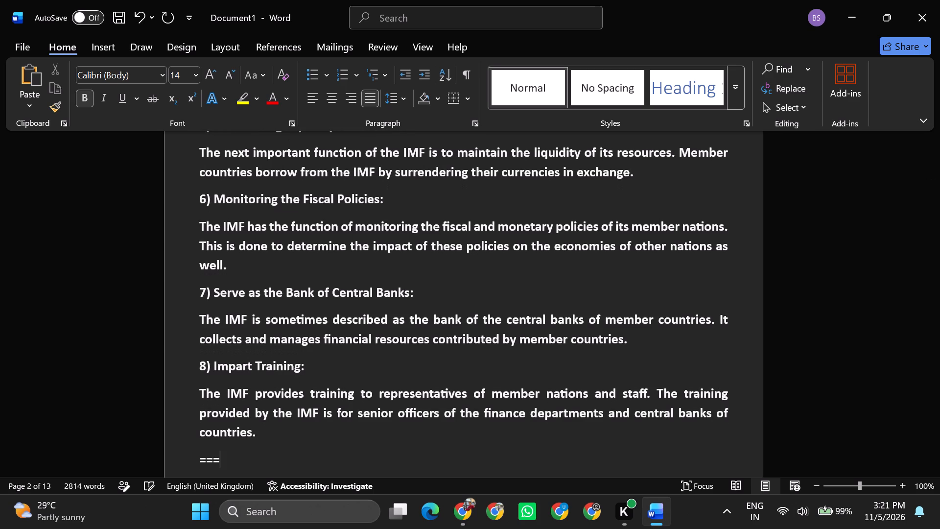
{"action": "key", "text": "Return"}
Remove the blank line between the question 2 WTO heading and "Introduction:", keeping the introduction text in its own paragraph.
{"action": "key", "text": "Down"}
{"action": "key", "text": "Down"}
{"action": "key", "text": "Down"}
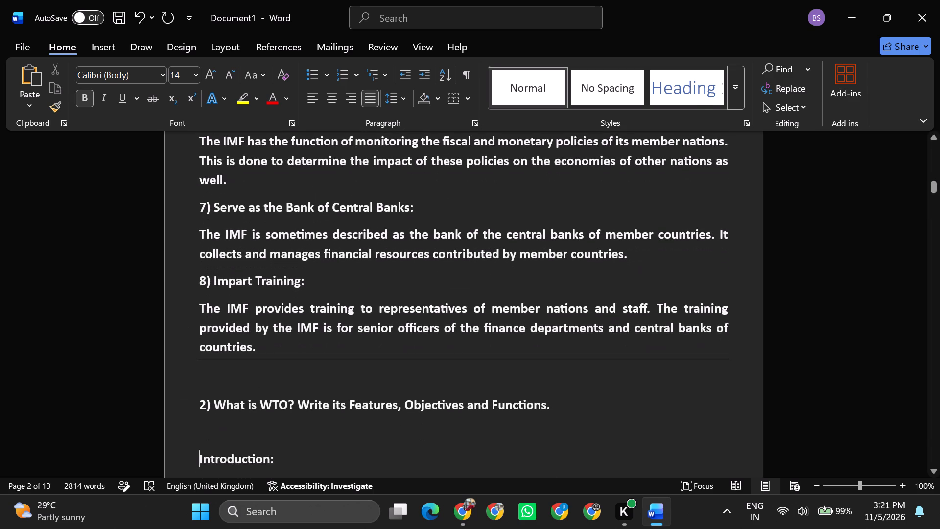
{"action": "key", "text": "BackSpace"}
{"action": "key", "text": "Down"}
{"action": "key", "text": "BackSpace"}
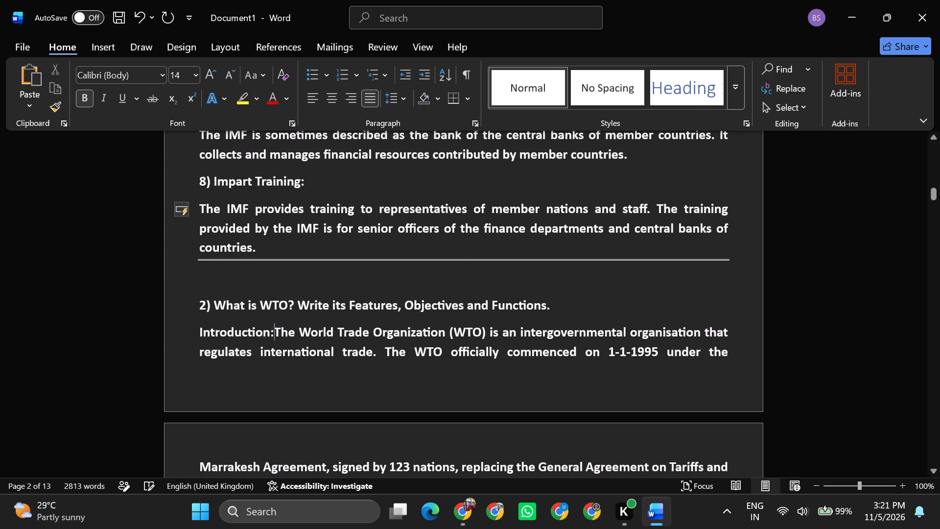
{"action": "key", "text": "Return"}
Remove the blank line between "Features of WTO:" and its first numbered point.
{"action": "key", "text": "Down"}
{"action": "key", "text": "Down"}
{"action": "key", "text": "Down"}
{"action": "key", "text": "Down"}
{"action": "key", "text": "Down"}
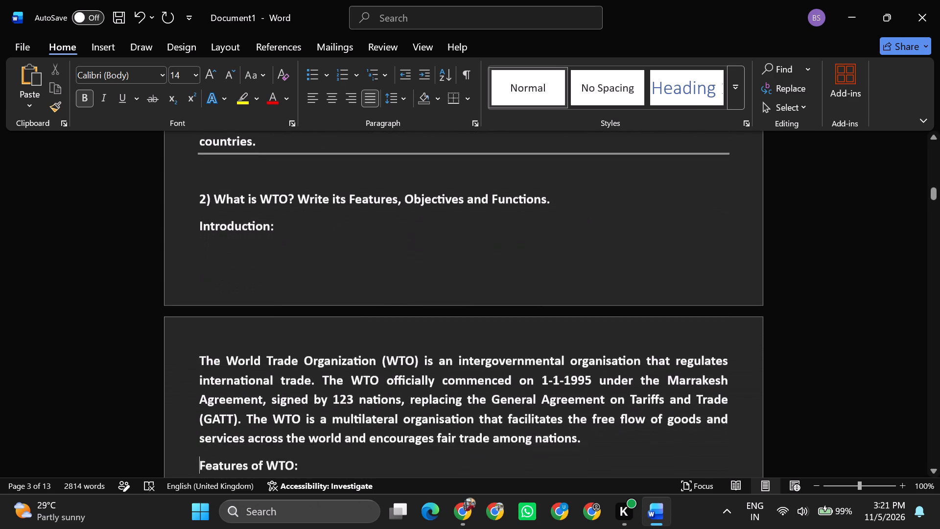
{"action": "key", "text": "Down"}
{"action": "key", "text": "Down"}
{"action": "key", "text": "BackSpace"}
Read through the numbered WTO features down to the first points under "Objectives of WTO:".
{"action": "key", "text": "Down"}
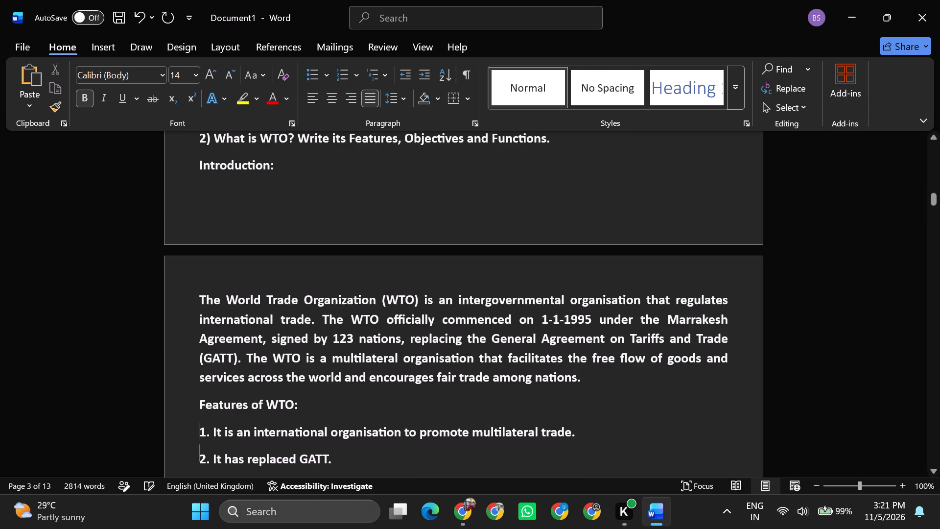
{"action": "key", "text": "Down"}
{"action": "key", "text": "Down"}
{"action": "key", "text": "Down"}
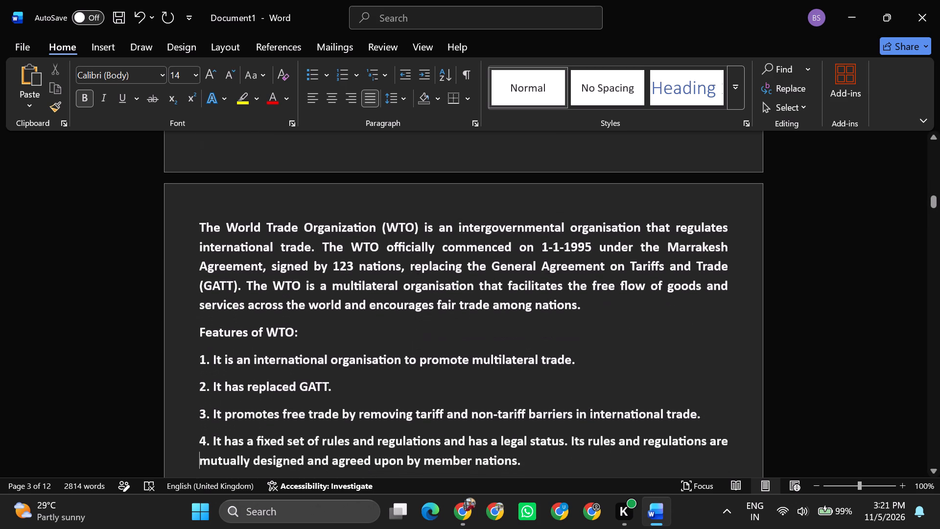
{"action": "key", "text": "Down"}
{"action": "key", "text": "Down"}
{"action": "key", "text": "Down"}
{"action": "key", "text": "Down"}
{"action": "key", "text": "Down"}
{"action": "key", "text": "Down"}
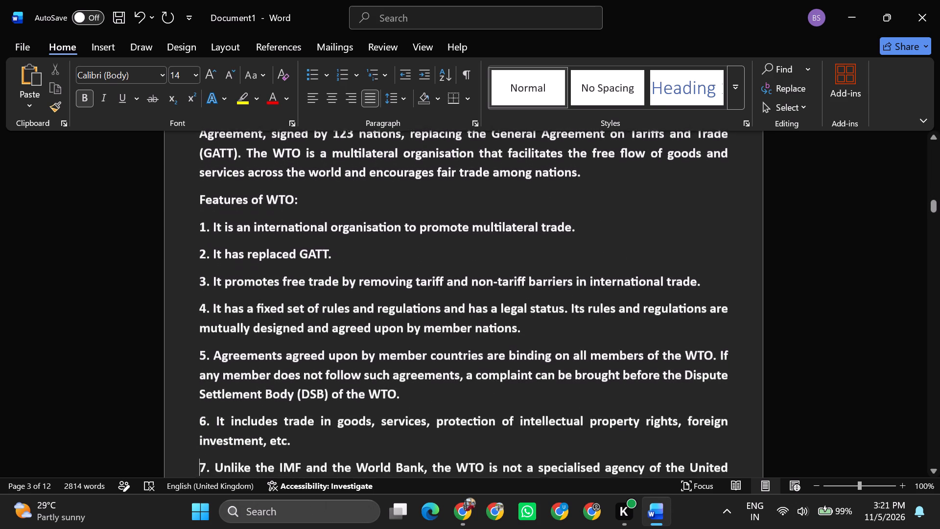
{"action": "key", "text": "Down"}
{"action": "key", "text": "Down"}
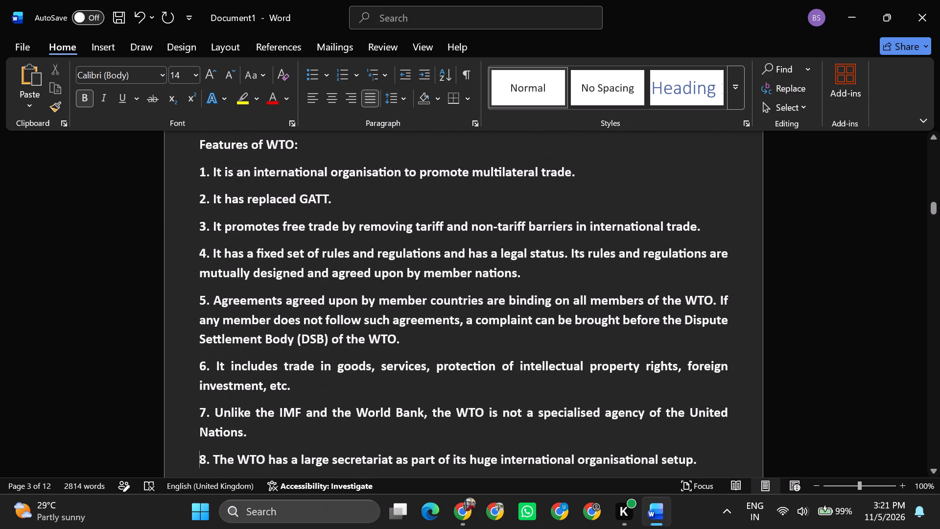
{"action": "key", "text": "Down"}
{"action": "key", "text": "Down"}
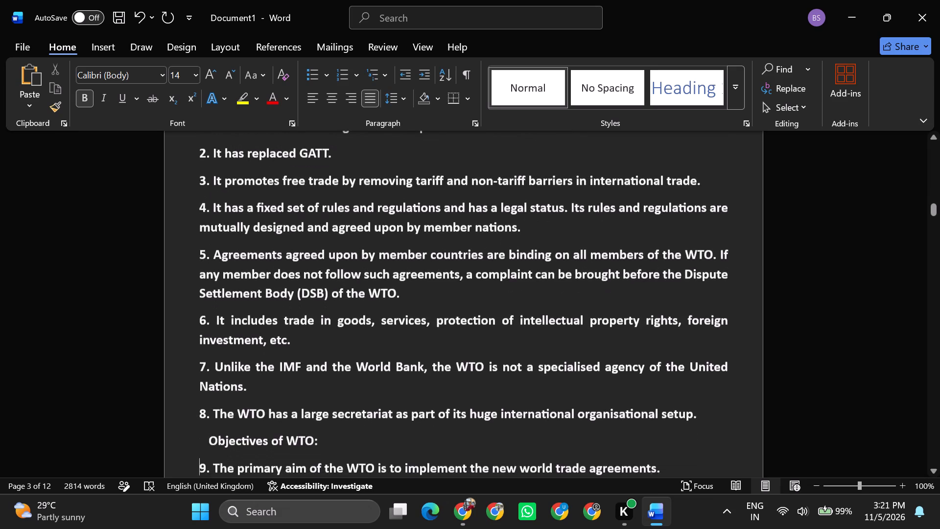
{"action": "key", "text": "Down"}
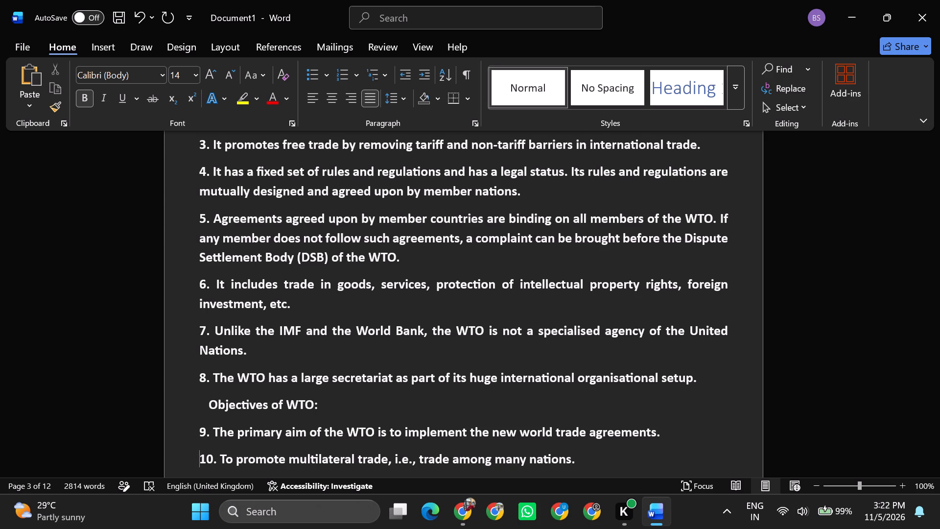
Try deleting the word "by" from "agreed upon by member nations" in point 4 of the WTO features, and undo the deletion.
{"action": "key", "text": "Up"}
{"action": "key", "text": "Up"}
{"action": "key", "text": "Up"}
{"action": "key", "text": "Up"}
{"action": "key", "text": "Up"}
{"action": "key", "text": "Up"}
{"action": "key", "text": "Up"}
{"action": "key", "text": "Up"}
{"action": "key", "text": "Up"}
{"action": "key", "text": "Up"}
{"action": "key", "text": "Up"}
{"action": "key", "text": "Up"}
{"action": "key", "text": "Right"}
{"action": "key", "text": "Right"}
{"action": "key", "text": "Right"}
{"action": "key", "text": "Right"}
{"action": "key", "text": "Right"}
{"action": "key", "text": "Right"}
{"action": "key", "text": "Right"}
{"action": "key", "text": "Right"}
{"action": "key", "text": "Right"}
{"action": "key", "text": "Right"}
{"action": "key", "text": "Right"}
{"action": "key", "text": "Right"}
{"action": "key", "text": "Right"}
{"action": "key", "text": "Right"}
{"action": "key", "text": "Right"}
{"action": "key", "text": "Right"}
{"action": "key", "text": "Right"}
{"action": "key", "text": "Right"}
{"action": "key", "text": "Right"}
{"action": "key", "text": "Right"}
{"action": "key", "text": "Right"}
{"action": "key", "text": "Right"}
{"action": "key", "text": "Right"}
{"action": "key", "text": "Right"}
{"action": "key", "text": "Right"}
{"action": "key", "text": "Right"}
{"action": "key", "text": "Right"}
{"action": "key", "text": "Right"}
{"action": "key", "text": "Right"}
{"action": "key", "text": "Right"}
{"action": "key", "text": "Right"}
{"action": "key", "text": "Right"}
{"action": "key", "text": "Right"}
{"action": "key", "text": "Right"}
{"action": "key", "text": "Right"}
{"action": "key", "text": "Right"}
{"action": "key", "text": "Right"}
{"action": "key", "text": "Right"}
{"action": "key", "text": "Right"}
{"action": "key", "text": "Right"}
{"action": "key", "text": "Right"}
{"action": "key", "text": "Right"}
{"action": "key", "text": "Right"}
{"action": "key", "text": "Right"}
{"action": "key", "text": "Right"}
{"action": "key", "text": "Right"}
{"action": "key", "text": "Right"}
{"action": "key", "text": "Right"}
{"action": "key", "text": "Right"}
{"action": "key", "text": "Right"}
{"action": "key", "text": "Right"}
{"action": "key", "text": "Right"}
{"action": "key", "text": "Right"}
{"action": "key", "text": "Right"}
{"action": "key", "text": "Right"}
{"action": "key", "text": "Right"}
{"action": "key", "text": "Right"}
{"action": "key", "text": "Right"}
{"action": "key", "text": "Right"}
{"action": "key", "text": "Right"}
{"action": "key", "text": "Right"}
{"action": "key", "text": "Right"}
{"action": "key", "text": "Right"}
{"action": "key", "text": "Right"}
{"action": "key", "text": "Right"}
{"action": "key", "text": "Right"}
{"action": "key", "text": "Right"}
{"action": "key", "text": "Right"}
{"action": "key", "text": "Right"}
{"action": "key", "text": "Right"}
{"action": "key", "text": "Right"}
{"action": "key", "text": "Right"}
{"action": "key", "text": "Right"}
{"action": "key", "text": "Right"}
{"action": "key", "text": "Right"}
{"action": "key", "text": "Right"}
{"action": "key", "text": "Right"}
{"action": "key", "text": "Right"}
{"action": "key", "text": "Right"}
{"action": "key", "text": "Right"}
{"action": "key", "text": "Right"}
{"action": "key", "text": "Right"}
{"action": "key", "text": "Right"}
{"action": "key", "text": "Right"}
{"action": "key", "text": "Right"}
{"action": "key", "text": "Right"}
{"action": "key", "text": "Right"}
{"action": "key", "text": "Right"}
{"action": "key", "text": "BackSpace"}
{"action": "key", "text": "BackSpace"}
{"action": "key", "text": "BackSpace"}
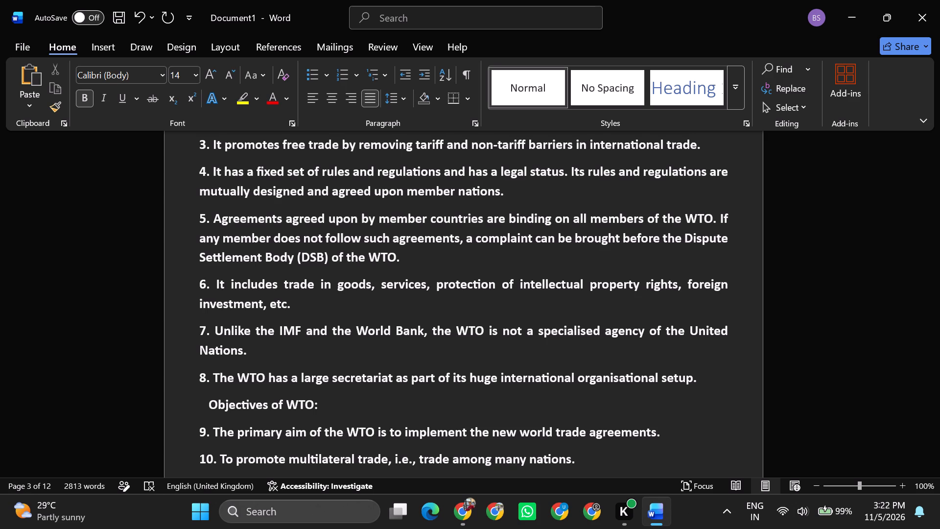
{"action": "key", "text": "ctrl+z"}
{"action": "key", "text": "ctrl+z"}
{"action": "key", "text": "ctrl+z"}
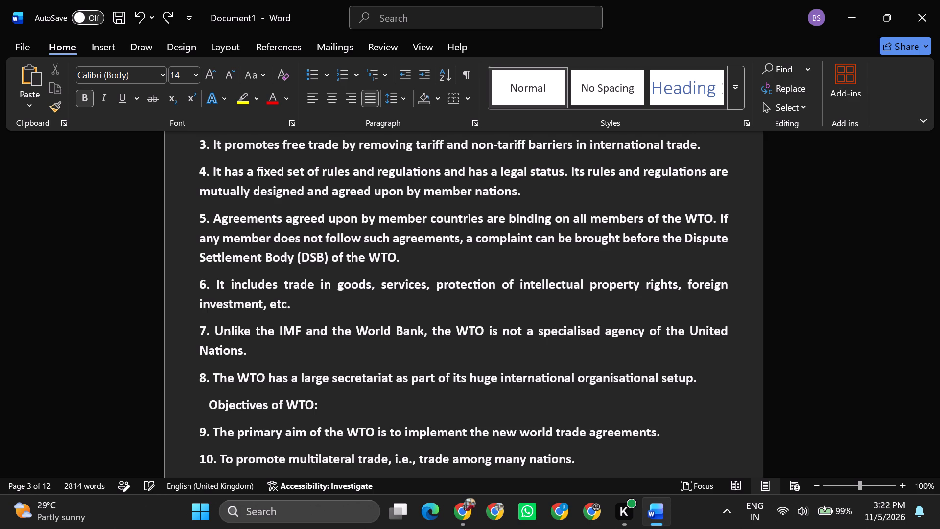
Delete the word "upon" in WTO feature point 4 so it reads "agreed by member nations".
{"action": "key", "text": "Left"}
{"action": "key", "text": "Left"}
{"action": "key", "text": "Left"}
{"action": "key", "text": "BackSpace"}
{"action": "key", "text": "BackSpace"}
{"action": "key", "text": "BackSpace"}
{"action": "key", "text": "BackSpace"}
{"action": "key", "text": "BackSpace"}
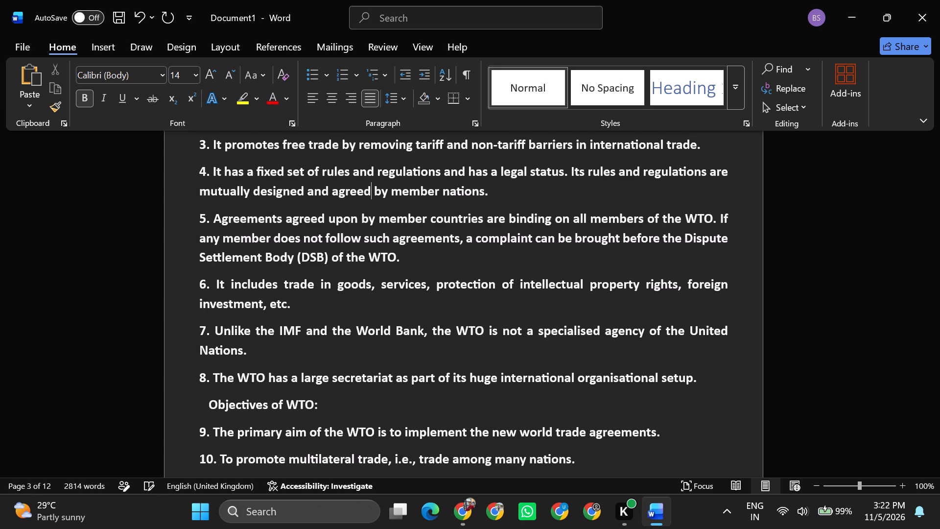
Remove the leading spaces before the "Objectives of WTO:" heading.
{"action": "key", "text": "Down"}
{"action": "key", "text": "Down"}
{"action": "key", "text": "Down"}
{"action": "key", "text": "Down"}
{"action": "key", "text": "Down"}
{"action": "key", "text": "Down"}
{"action": "key", "text": "Right"}
{"action": "key", "text": "Right"}
{"action": "key", "text": "Down"}
{"action": "key", "text": "Right"}
{"action": "key", "text": "Down"}
{"action": "key", "text": "shift+Right"}
{"action": "key", "text": "shift+Right"}
{"action": "key", "text": "shift+Right"}
{"action": "key", "text": "BackSpace"}
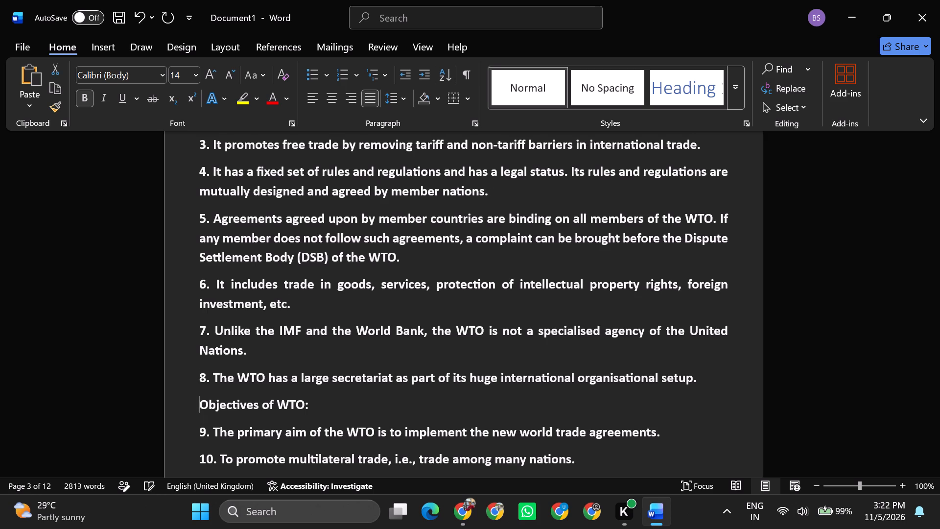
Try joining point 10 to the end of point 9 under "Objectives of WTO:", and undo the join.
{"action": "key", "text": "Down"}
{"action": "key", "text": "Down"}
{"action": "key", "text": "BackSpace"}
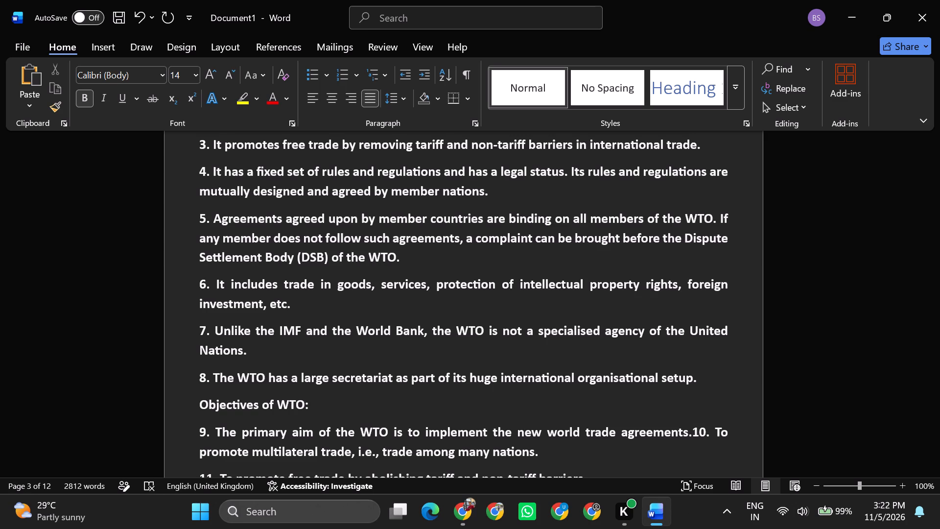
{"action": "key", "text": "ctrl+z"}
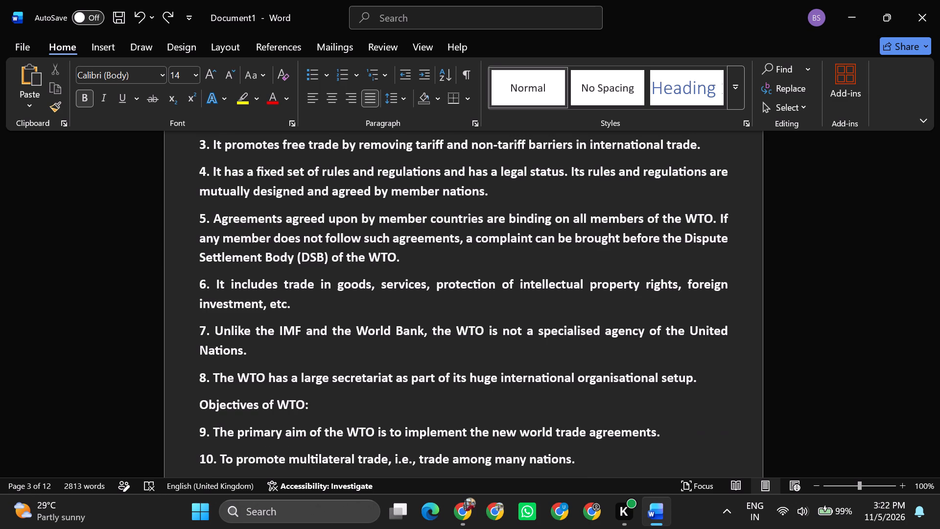
Renumber the first point under "Objectives of WTO:", about implementing the new world trade agreements, as "1.".
{"action": "key", "text": "Up"}
{"action": "key", "text": "Right"}
{"action": "key", "text": "Right"}
{"action": "key", "text": "Right"}
{"action": "key", "text": "BackSpace"}
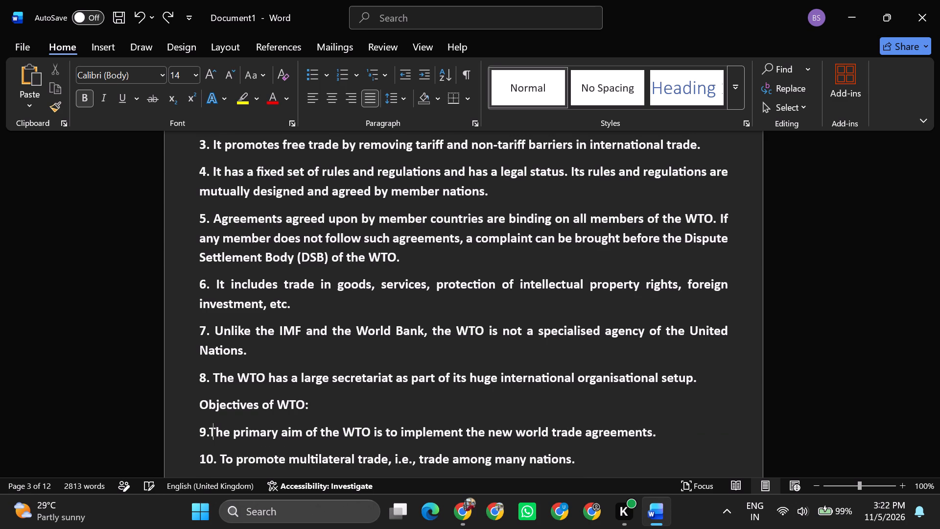
{"action": "key", "text": "BackSpace"}
{"action": "key", "text": "BackSpace"}
{"action": "type", "text": "1."}
Renumber the objective about promoting multilateral trade as "2.".
{"action": "key", "text": "Down"}
{"action": "key", "text": "Right"}
{"action": "key", "text": "Right"}
{"action": "key", "text": "BackSpace"}
{"action": "key", "text": "BackSpace"}
{"action": "key", "text": "BackSpace"}
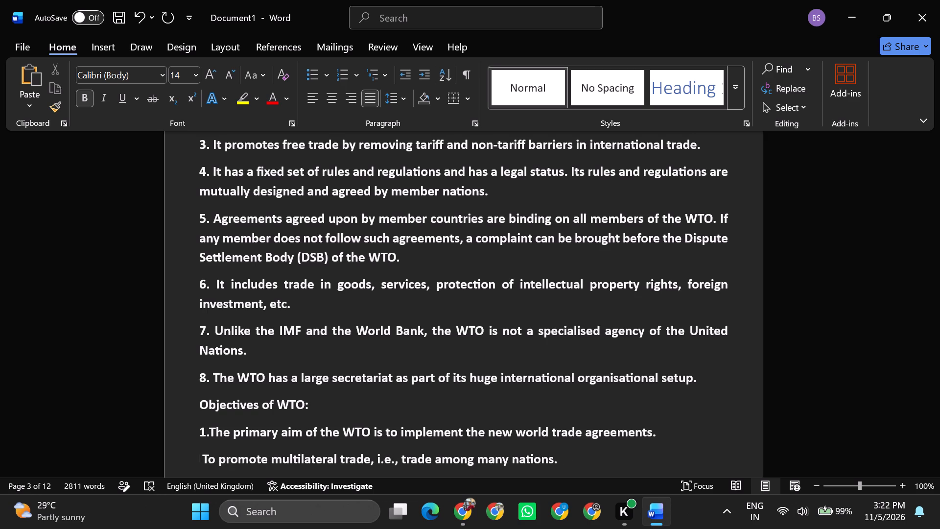
{"action": "type", "text": "2,"}
{"action": "key", "text": "BackSpace"}
{"action": "key", "text": "period"}
Renumber the objectives on abolishing tariff and non-tariff barriers and on benefiting every member country as 3 and 4.
{"action": "key", "text": "Down"}
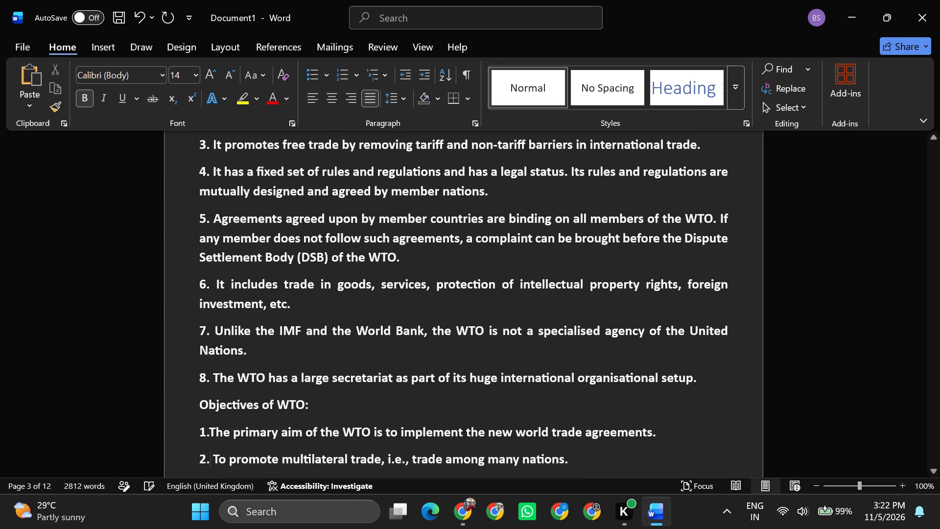
{"action": "key", "text": "BackSpace"}
{"action": "key", "text": "BackSpace"}
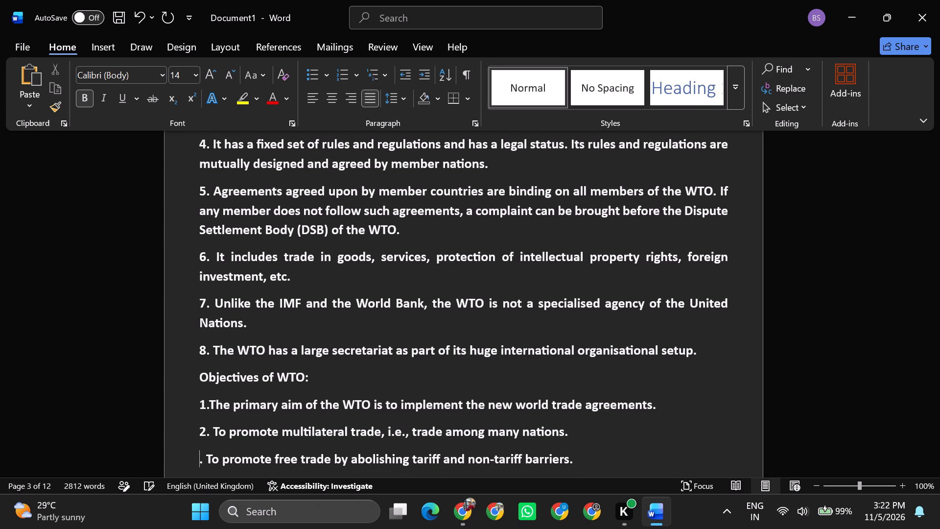
{"action": "key", "text": "3"}
{"action": "key", "text": "Down"}
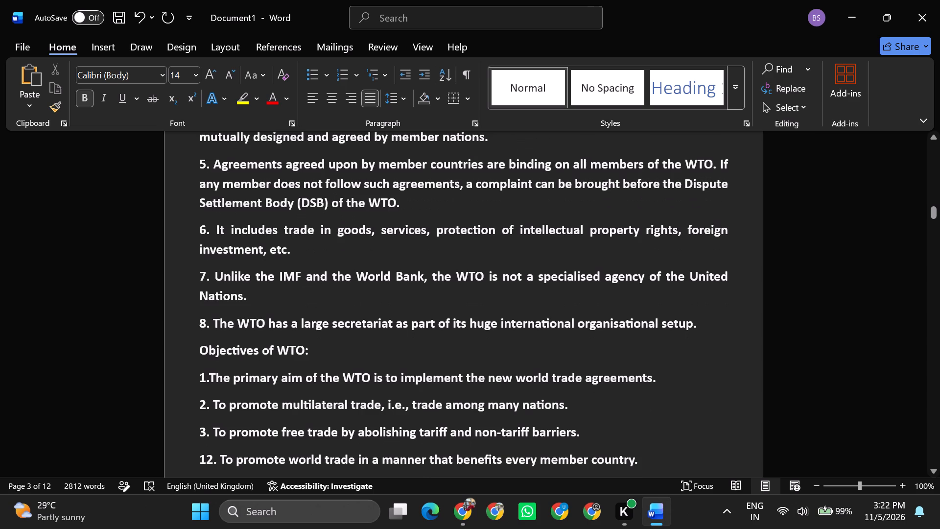
{"action": "key", "text": "Right"}
{"action": "key", "text": "BackSpace"}
{"action": "key", "text": "BackSpace"}
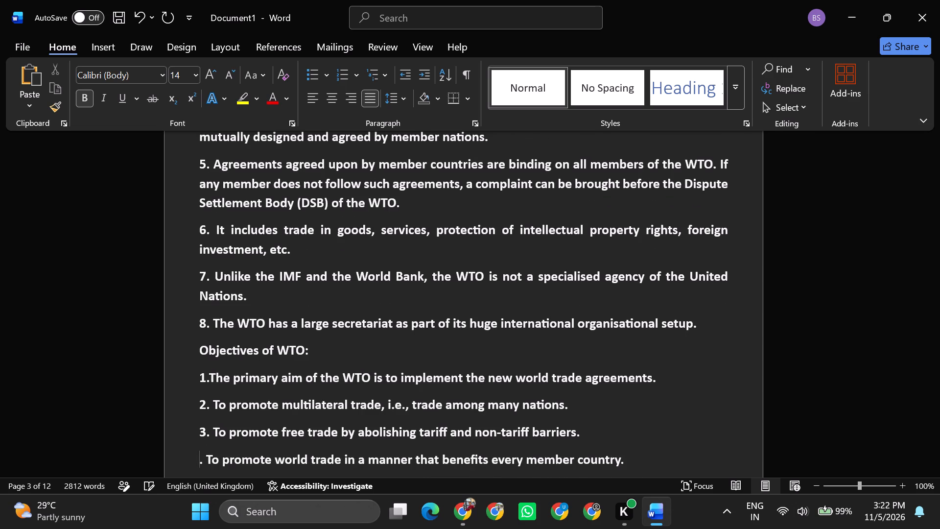
{"action": "key", "text": "4"}
Insert a space after "1." in the first WTO objective.
{"action": "key", "text": "Up"}
{"action": "key", "text": "Up"}
{"action": "key", "text": "Up"}
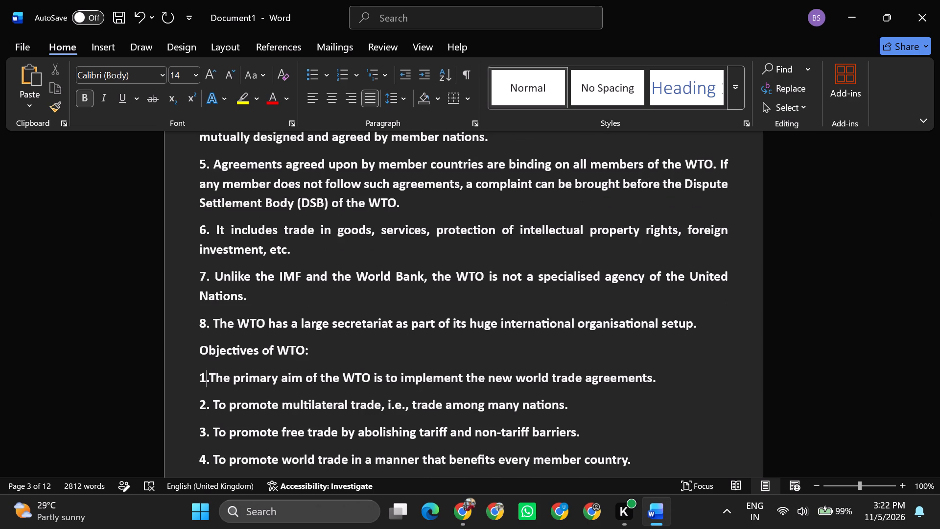
{"action": "key", "text": "Right"}
{"action": "key", "text": "space"}
Renumber the objective about developing countries getting a better share as 5.
{"action": "key", "text": "Down"}
{"action": "key", "text": "Down"}
{"action": "key", "text": "Down"}
{"action": "key", "text": "Down"}
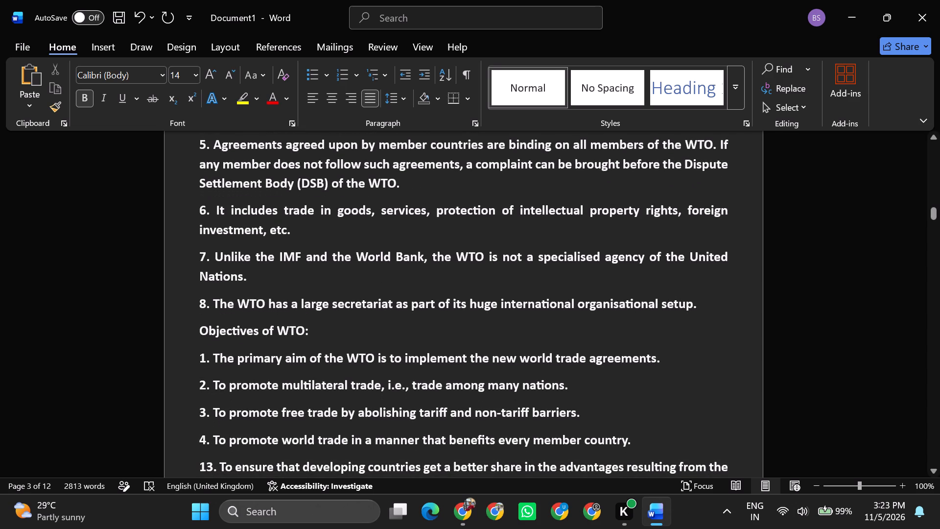
{"action": "key", "text": "BackSpace"}
{"action": "key", "text": "BackSpace"}
{"action": "key", "text": "5"}
Renumber the objective about removing hurdles to an open world trading system as 6.
{"action": "key", "text": "Down"}
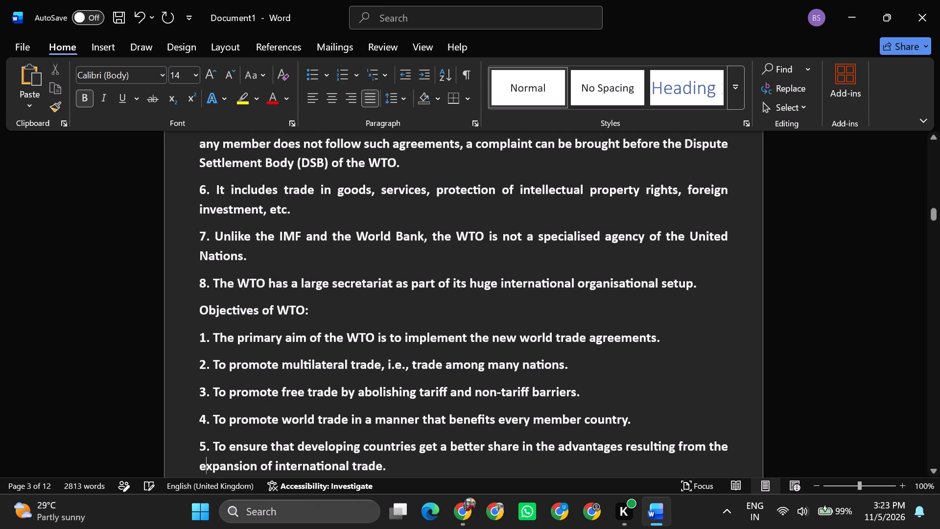
{"action": "key", "text": "Down"}
{"action": "key", "text": "Right"}
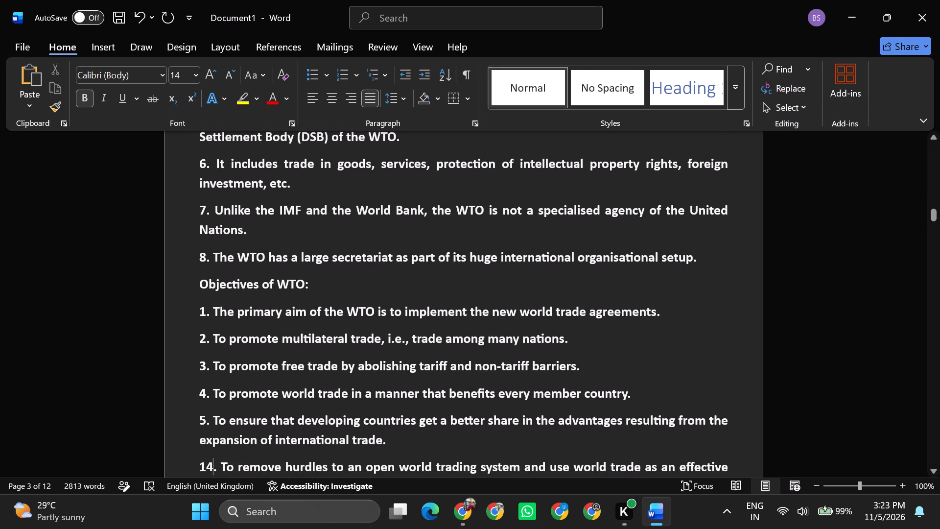
{"action": "key", "text": "BackSpace"}
{"action": "key", "text": "BackSpace"}
{"action": "key", "text": "6"}
Renumber the objective about enhancing competitiveness among all trading partners as 7.
{"action": "key", "text": "Down"}
{"action": "key", "text": "Down"}
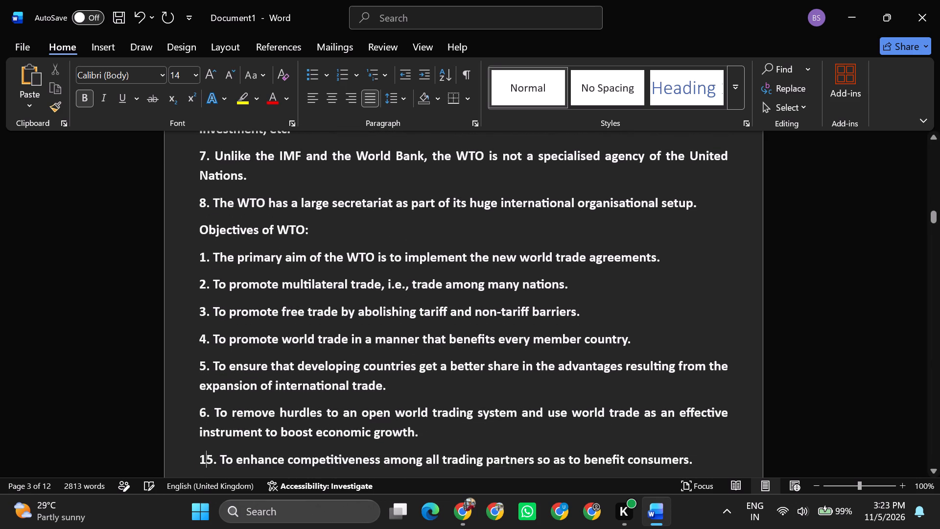
{"action": "key", "text": "Right"}
{"action": "key", "text": "BackSpace"}
{"action": "key", "text": "BackSpace"}
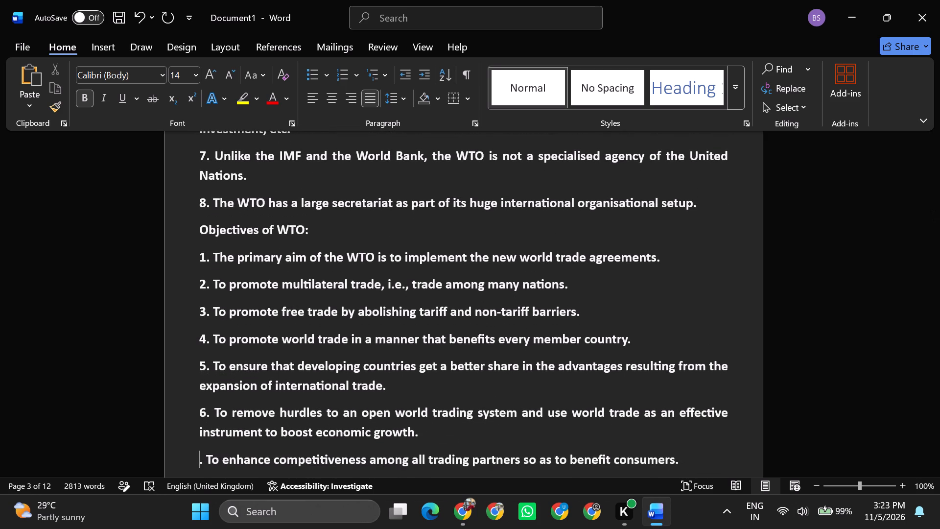
{"action": "key", "text": "7"}
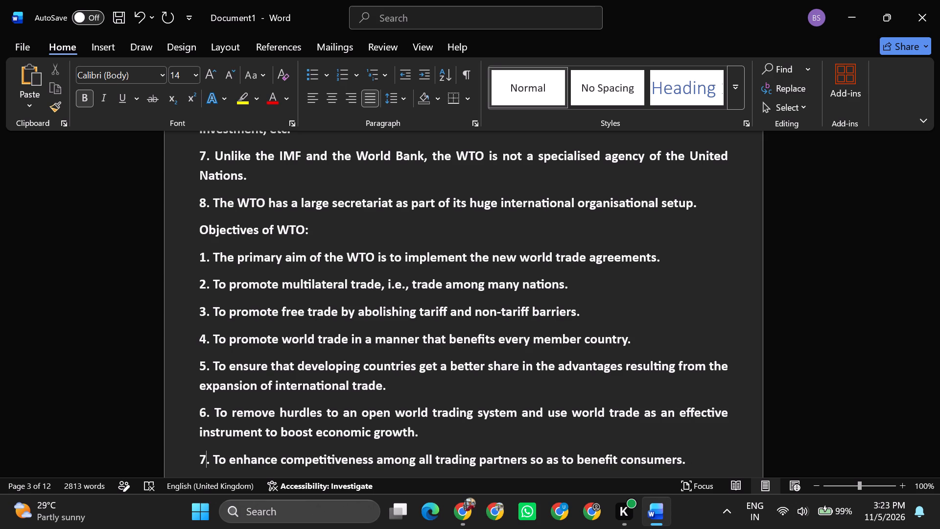
Renumber the objective about expanding the utilisation of world resources as 8.
{"action": "key", "text": "Down"}
{"action": "key", "text": "Down"}
{"action": "key", "text": "Up"}
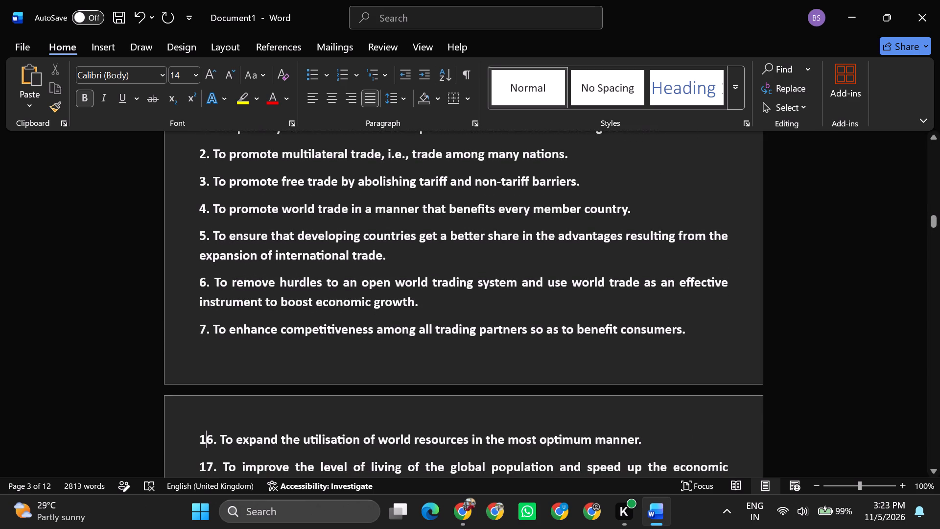
{"action": "key", "text": "Right"}
{"action": "key", "text": "Right"}
{"action": "key", "text": "Left"}
{"action": "key", "text": "BackSpace"}
{"action": "key", "text": "BackSpace"}
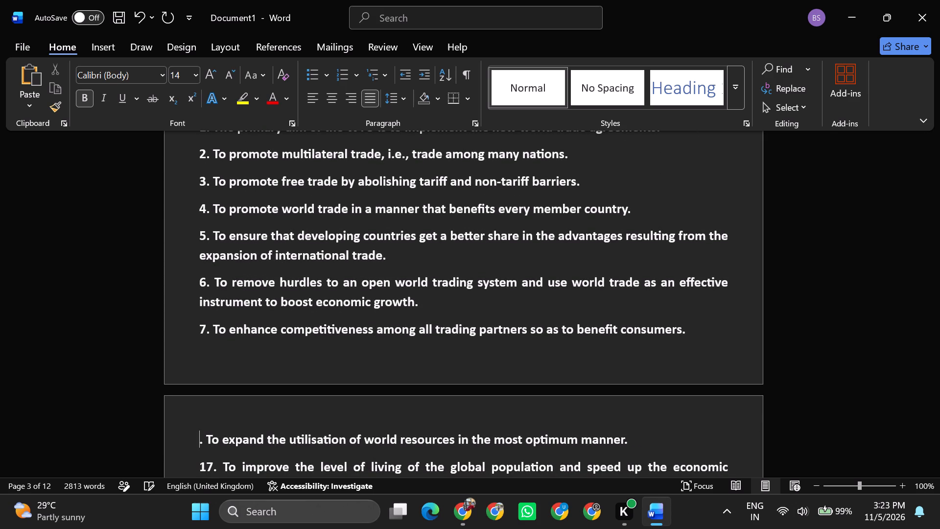
{"action": "key", "text": "8"}
Renumber the objective about improving the level of living of the global population as 9.
{"action": "key", "text": "Down"}
{"action": "key", "text": "Right"}
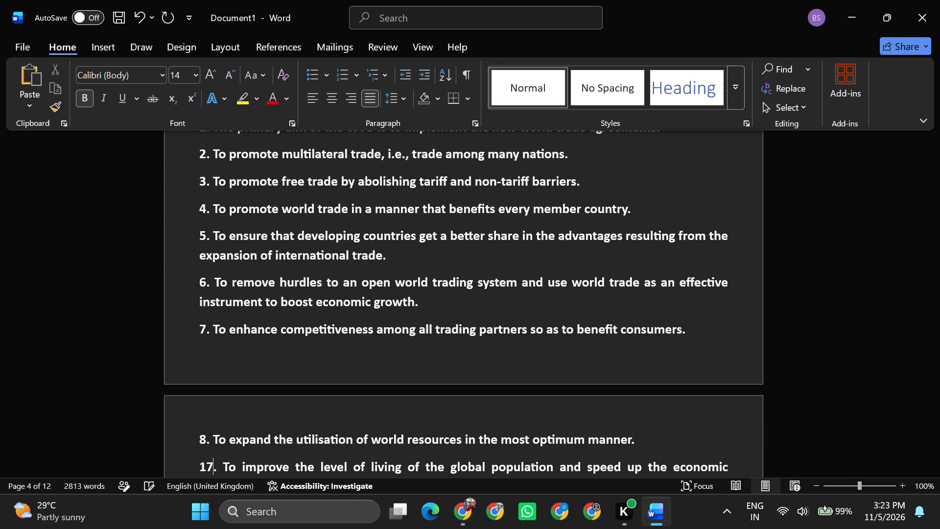
{"action": "key", "text": "Right"}
{"action": "key", "text": "Left"}
{"action": "key", "text": "BackSpace"}
{"action": "key", "text": "BackSpace"}
{"action": "key", "text": "9"}
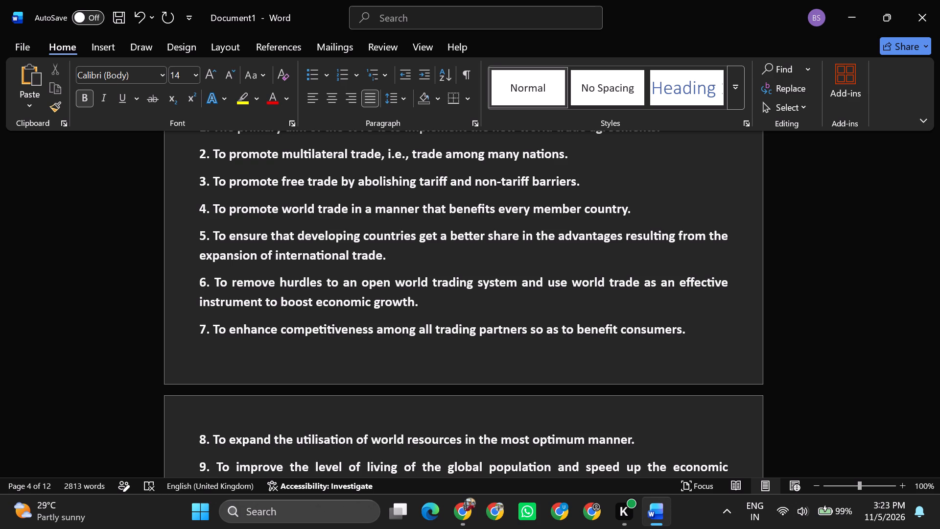
Renumber the objective about special steps for the poorest nations as 10.
{"action": "key", "text": "Down"}
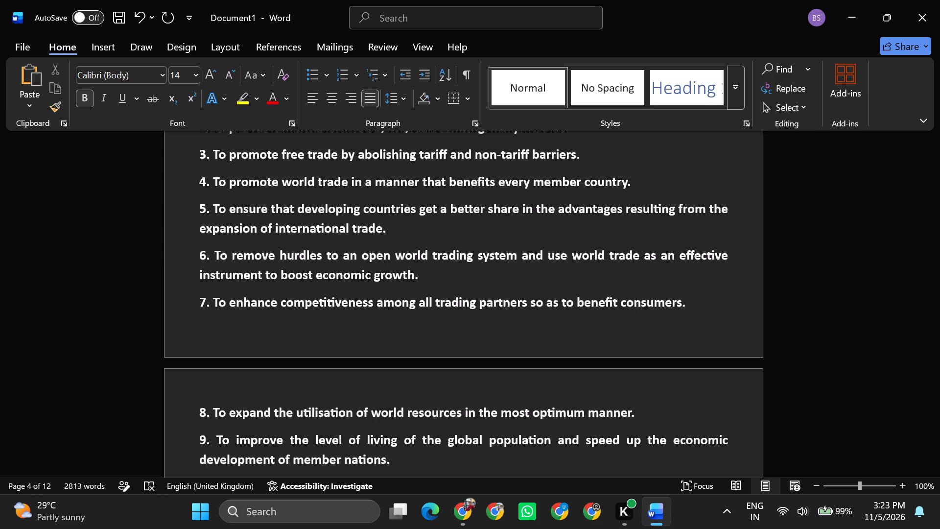
{"action": "key", "text": "Down"}
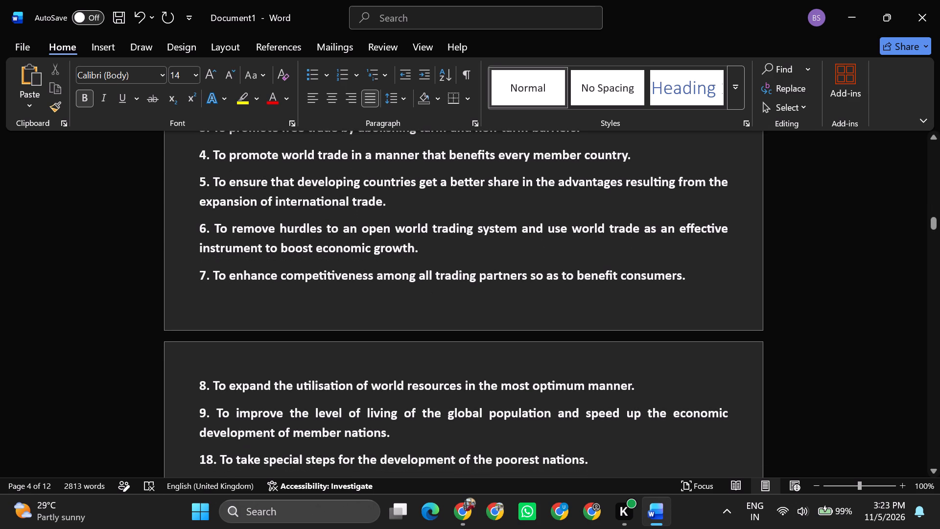
{"action": "key", "text": "Right"}
{"action": "key", "text": "BackSpace"}
{"action": "key", "text": "0"}
Remove the leading spaces before the "Functions of WTO:" heading.
{"action": "key", "text": "Down"}
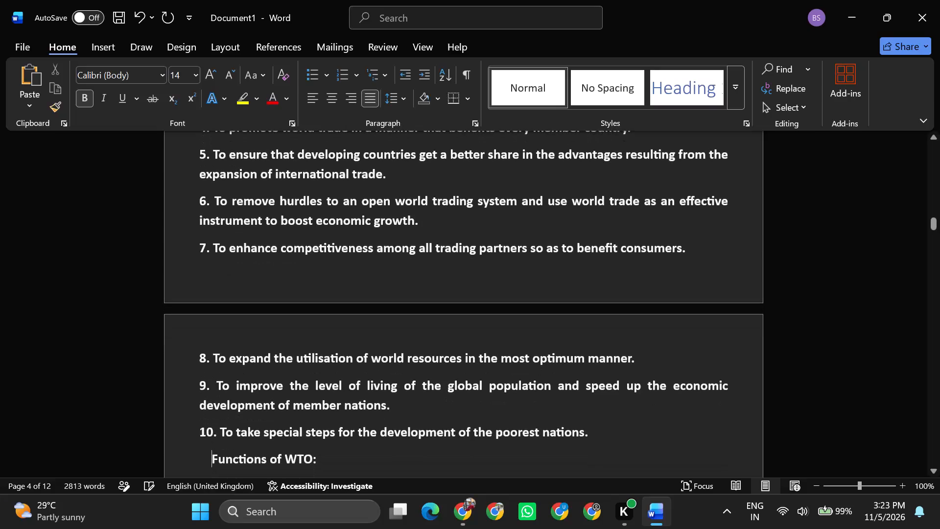
{"action": "key", "text": "BackSpace"}
{"action": "key", "text": "BackSpace"}
{"action": "key", "text": "BackSpace"}
{"action": "key", "text": "BackSpace"}
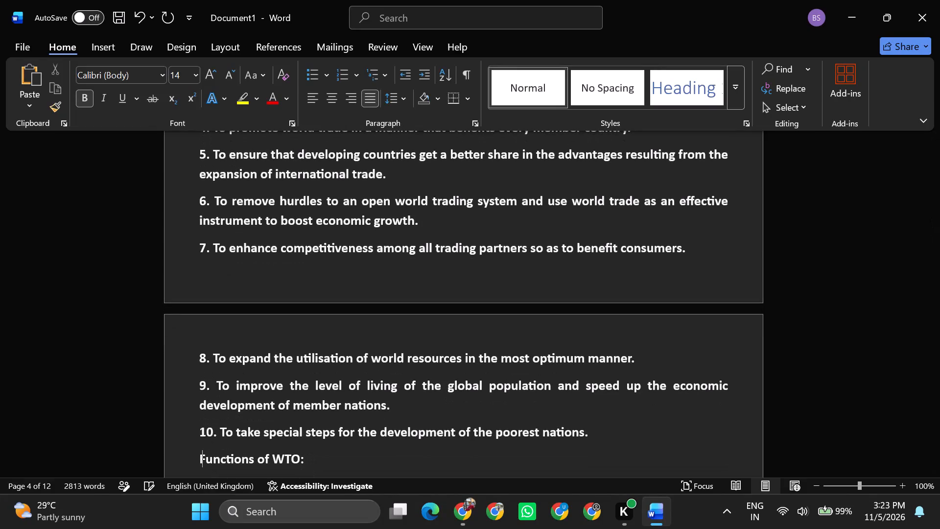
Renumber the "Administration through Various Councils and Committees:" function as 1.
{"action": "key", "text": "Down"}
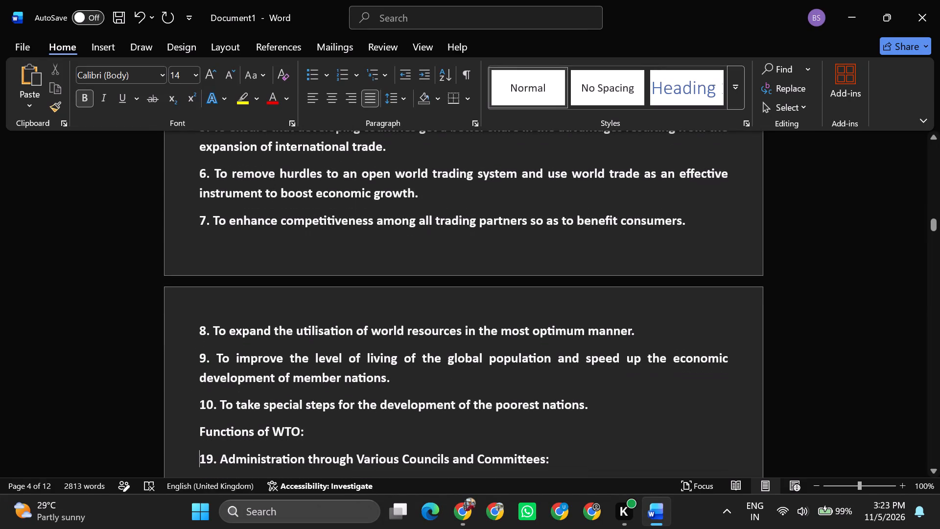
{"action": "key", "text": "shift+Right"}
{"action": "key", "text": "shift+Right"}
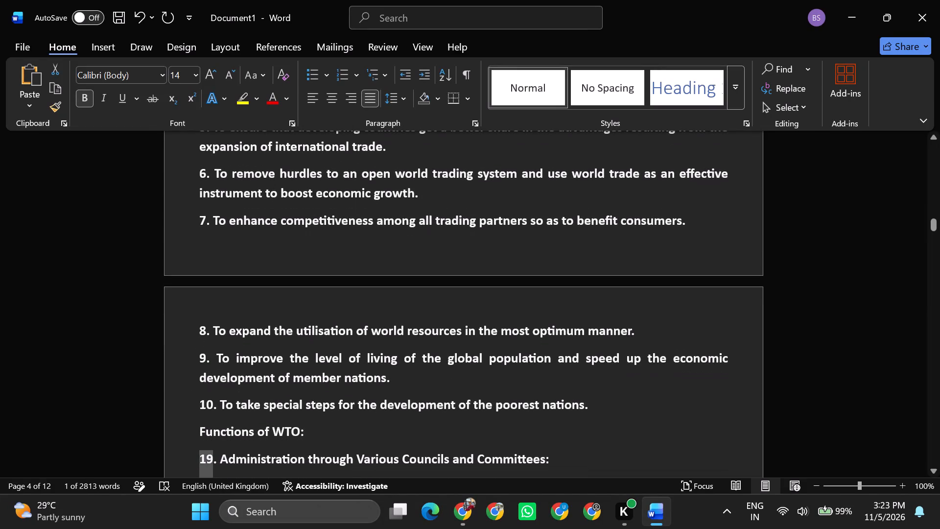
{"action": "key", "text": "BackSpace"}
{"action": "key", "text": "1"}
Remove the leading spaces before the paragraph beginning "The WTO administers various councils and committees".
{"action": "key", "text": "Down"}
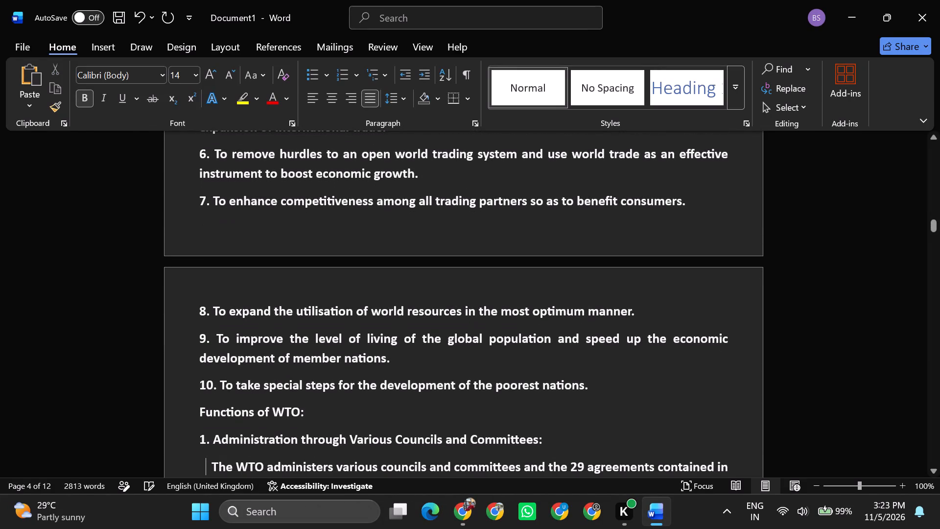
{"action": "key", "text": "Right"}
{"action": "key", "text": "Right"}
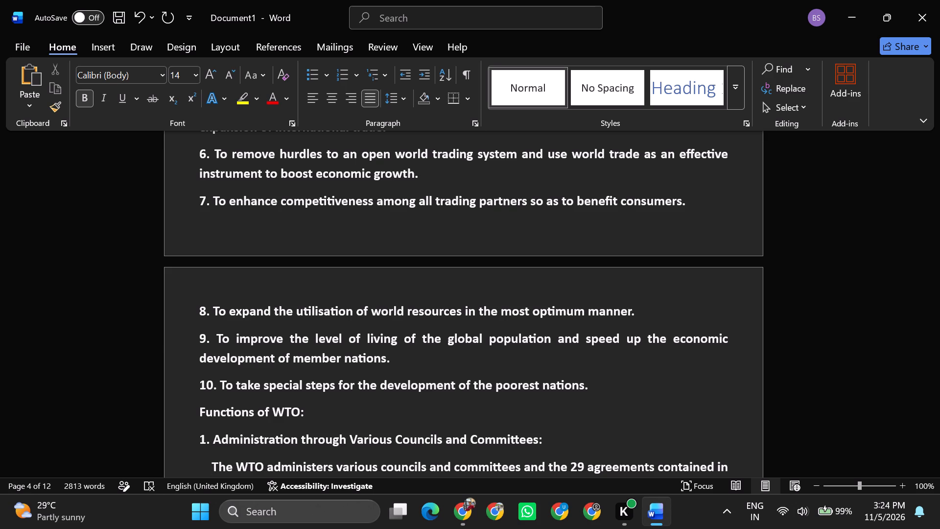
{"action": "key", "text": "BackSpace"}
{"action": "key", "text": "BackSpace"}
{"action": "key", "text": "BackSpace"}
{"action": "key", "text": "BackSpace"}
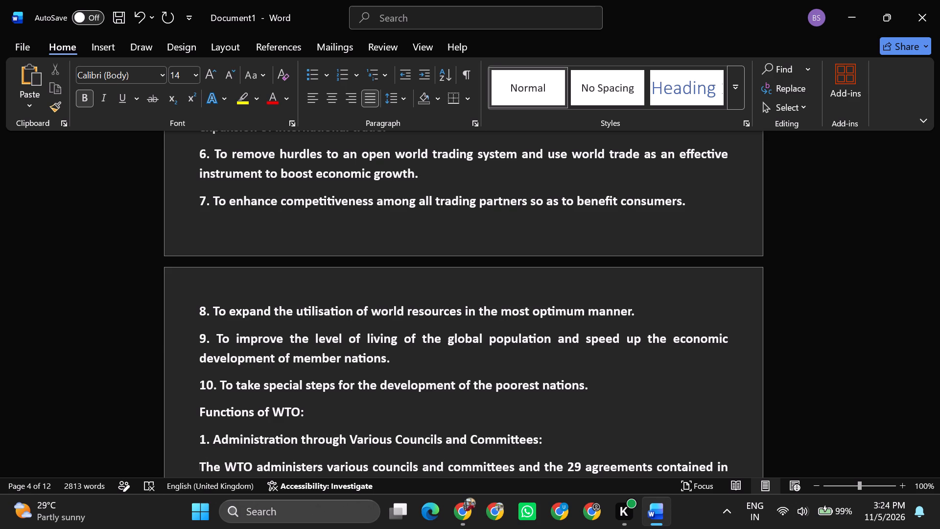
Renumber the "Oversee the Implementation of Trade Agreements:" function as 2.
{"action": "key", "text": "Down"}
{"action": "key", "text": "Down"}
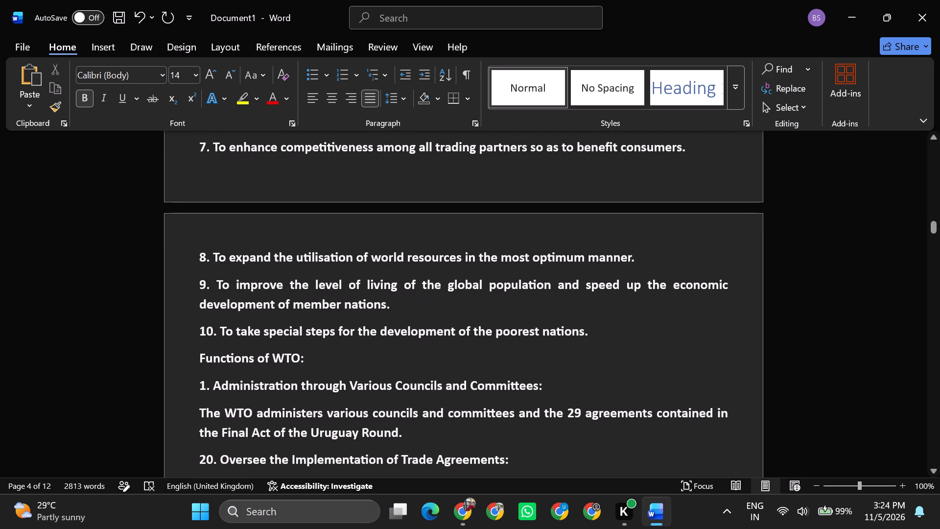
{"action": "key", "text": "Right"}
{"action": "key", "text": "Right"}
{"action": "key", "text": "BackSpace"}
{"action": "key", "text": "BackSpace"}
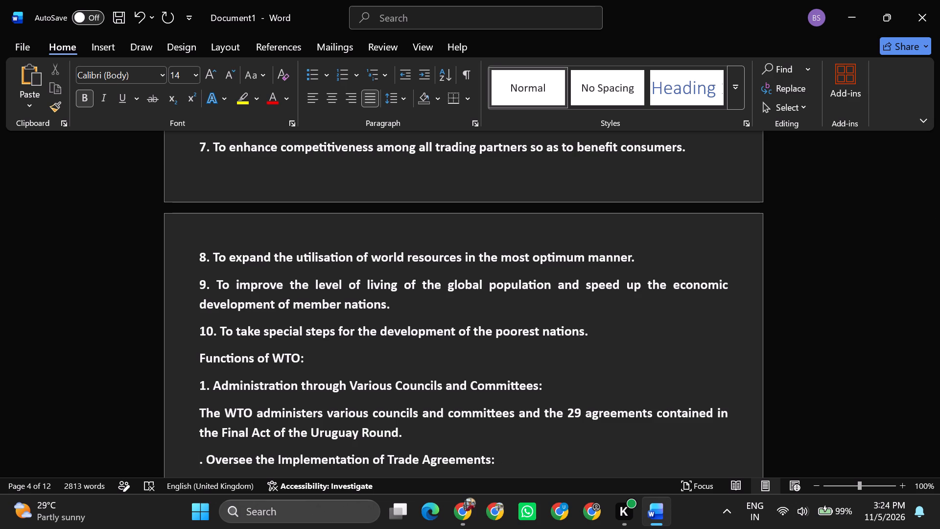
{"action": "key", "text": "2"}
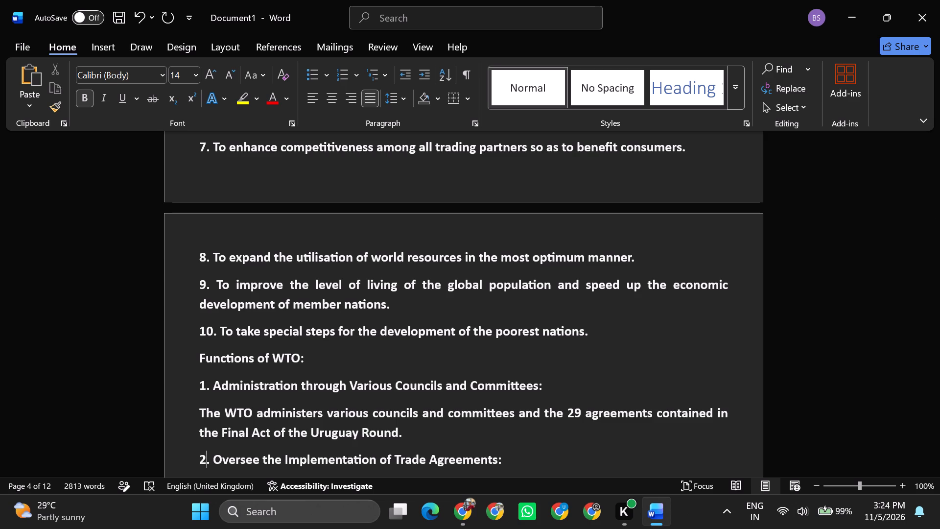
Remove the leading spaces before the paragraph beginning "It oversees the implementation of significant tariff cuts".
{"action": "key", "text": "Down"}
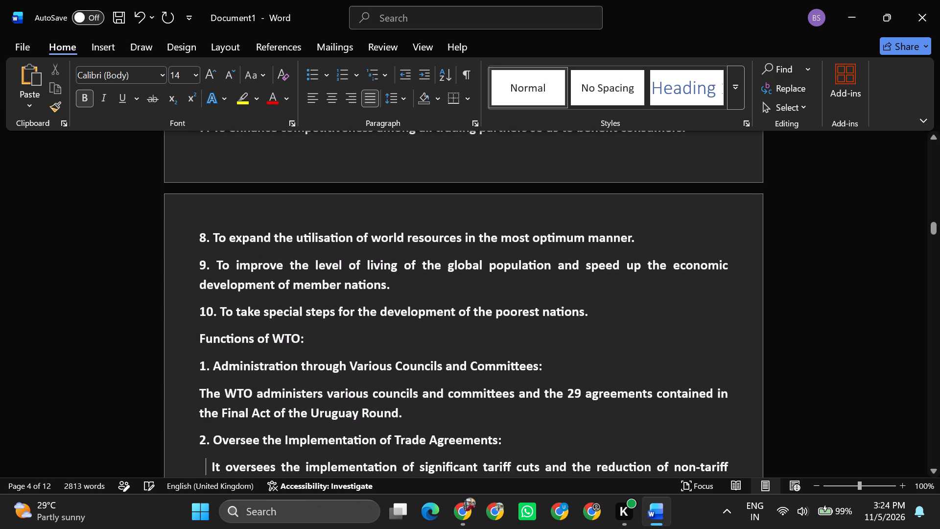
{"action": "key", "text": "Right"}
{"action": "key", "text": "Right"}
{"action": "key", "text": "BackSpace"}
{"action": "key", "text": "BackSpace"}
{"action": "key", "text": "BackSpace"}
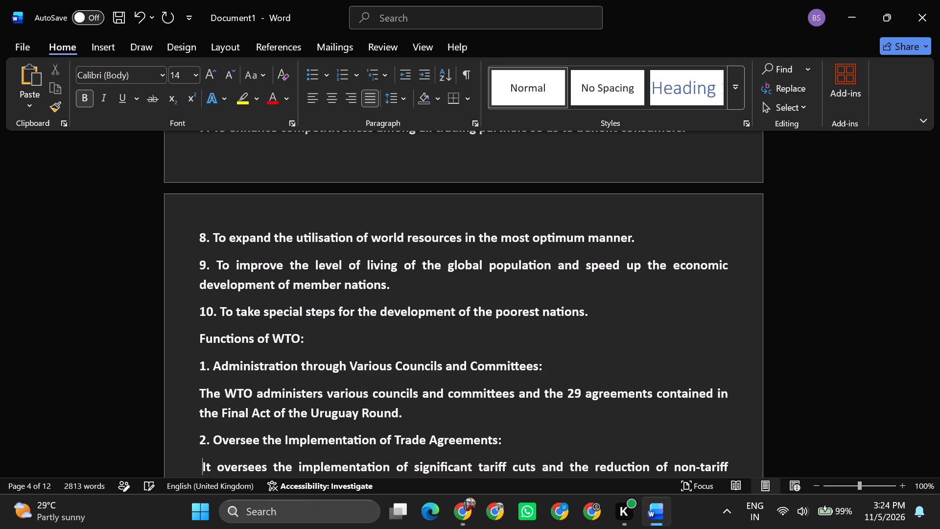
{"action": "key", "text": "BackSpace"}
Renumber the "Act as a Watchdog of International Trade:" function as 3.
{"action": "key", "text": "Down"}
{"action": "key", "text": "Down"}
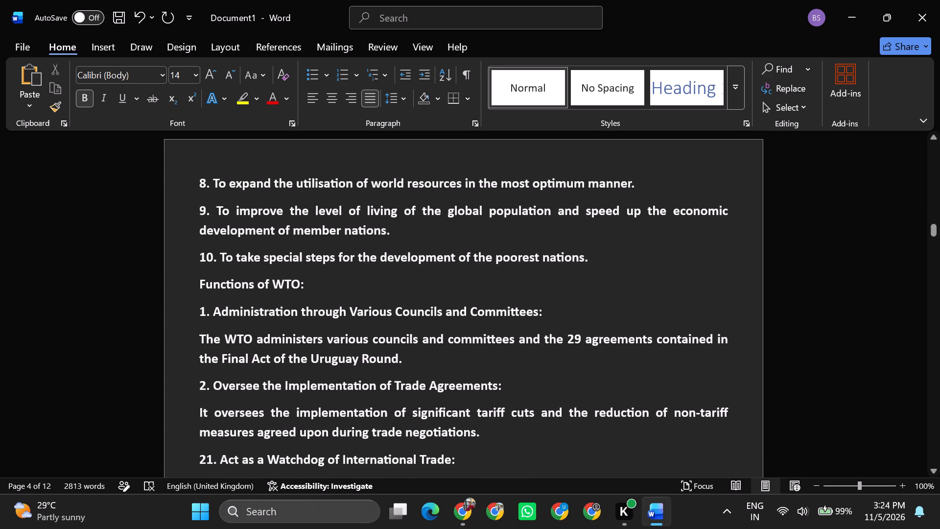
{"action": "key", "text": "Right"}
{"action": "key", "text": "Right"}
{"action": "key", "text": "BackSpace"}
{"action": "key", "text": "BackSpace"}
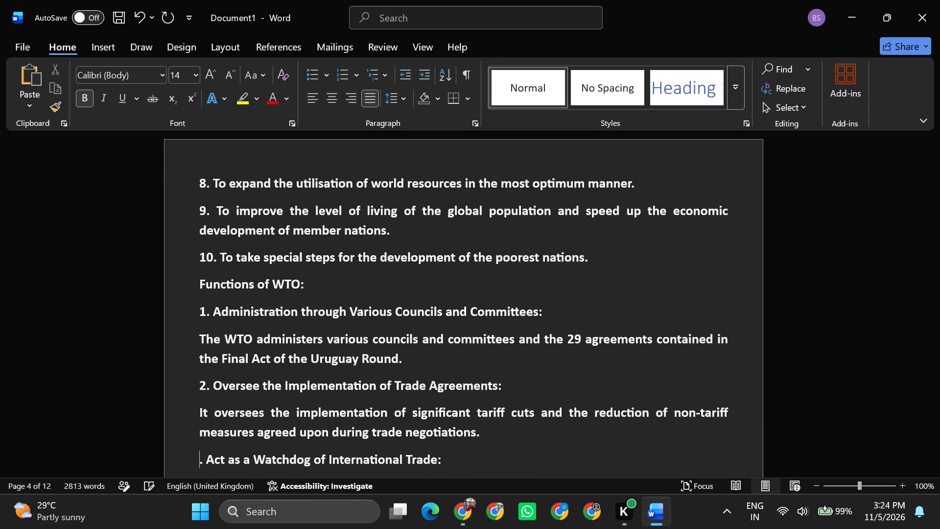
{"action": "key", "text": "3"}
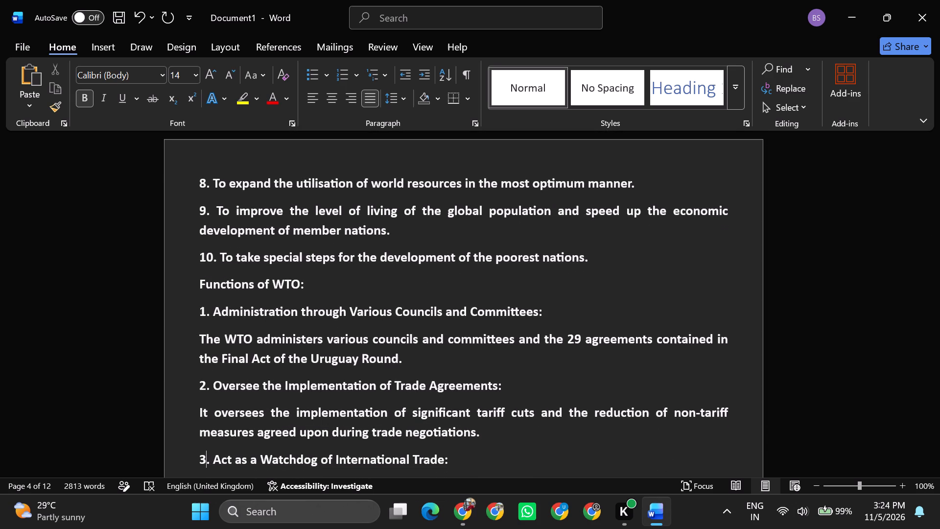
Remove the leading spaces before the paragraph beginning "It acts as a watchdog of international trade".
{"action": "key", "text": "Down"}
{"action": "key", "text": "Down"}
{"action": "key", "text": "Up"}
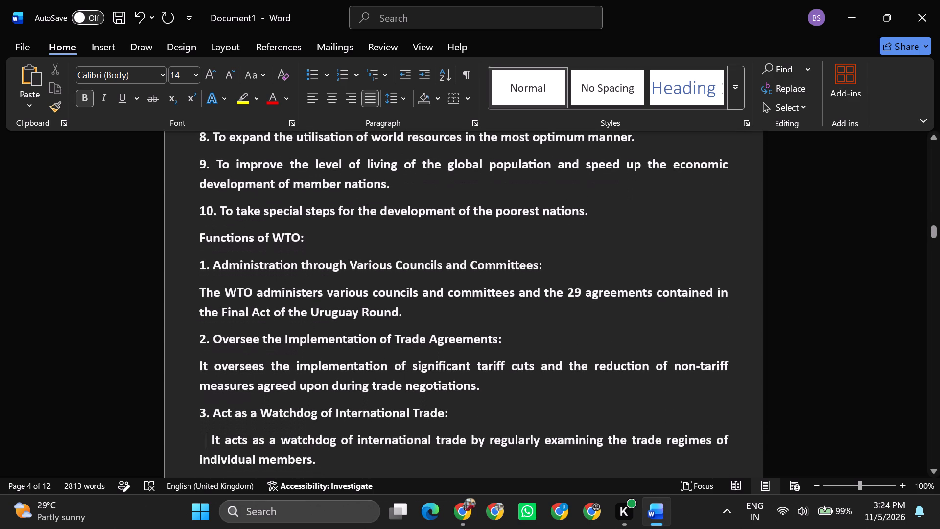
{"action": "key", "text": "shift+Right"}
{"action": "key", "text": "Right"}
{"action": "key", "text": "Right"}
{"action": "key", "text": "BackSpace"}
{"action": "key", "text": "BackSpace"}
{"action": "key", "text": "BackSpace"}
{"action": "key", "text": "BackSpace"}
Renumber the "Resolve Trade Disputes:" function as 4.
{"action": "key", "text": "Down"}
{"action": "key", "text": "Down"}
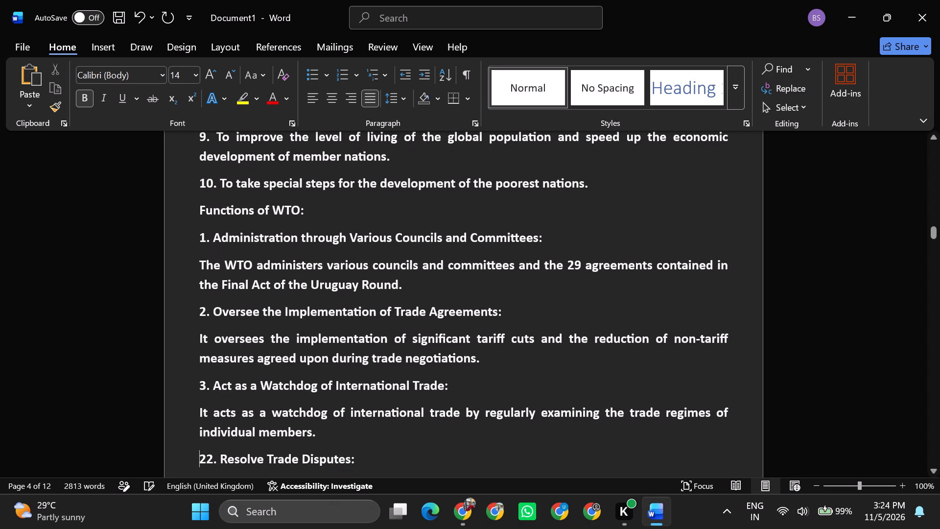
{"action": "key", "text": "Delete"}
{"action": "key", "text": "Delete"}
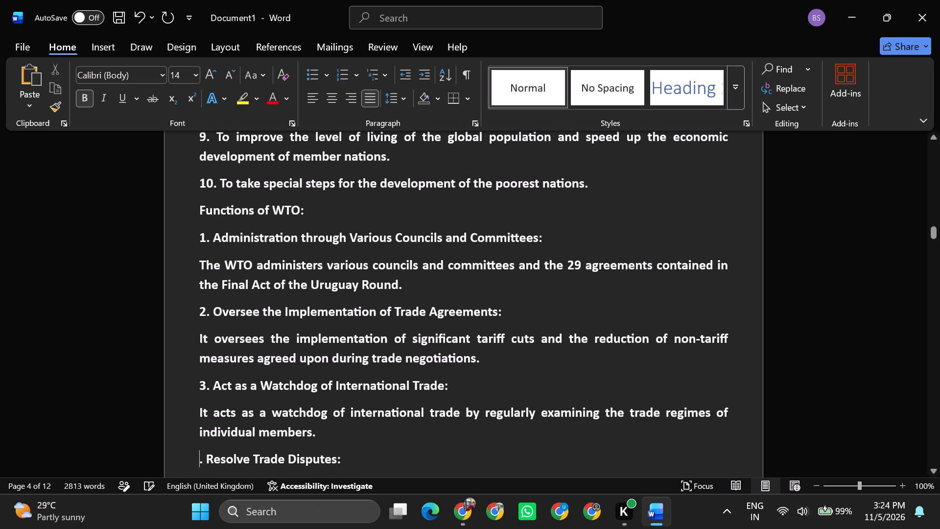
{"action": "key", "text": "4"}
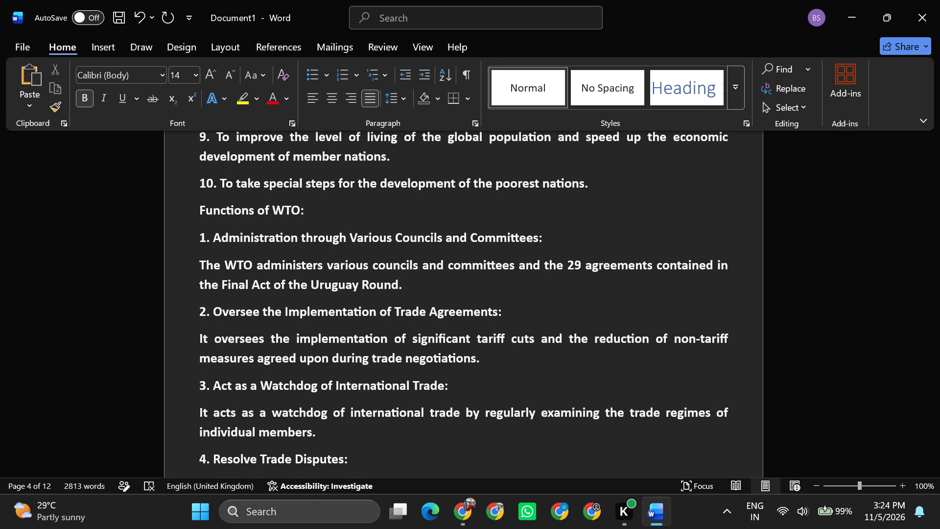
Remove the leading spaces before the paragraph beginning "It resolves trade disputes that cannot be solved".
{"action": "key", "text": "Down"}
{"action": "key", "text": "Down"}
{"action": "key", "text": "Up"}
{"action": "key", "text": "BackSpace"}
{"action": "key", "text": "BackSpace"}
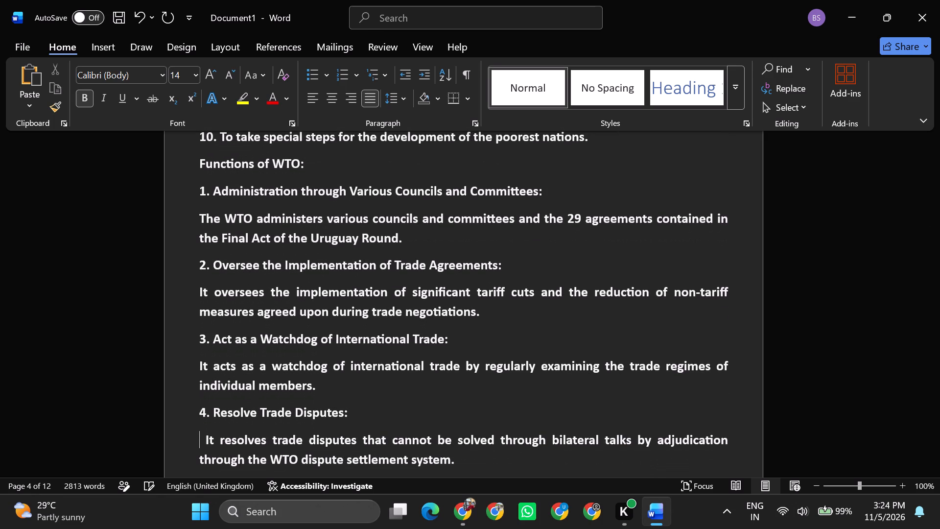
{"action": "key", "text": "Right"}
{"action": "key", "text": "Right"}
{"action": "key", "text": "BackSpace"}
{"action": "key", "text": "BackSpace"}
Renumber the "Act as a Management Consultant for World Trade:" function as 5.
{"action": "key", "text": "Down"}
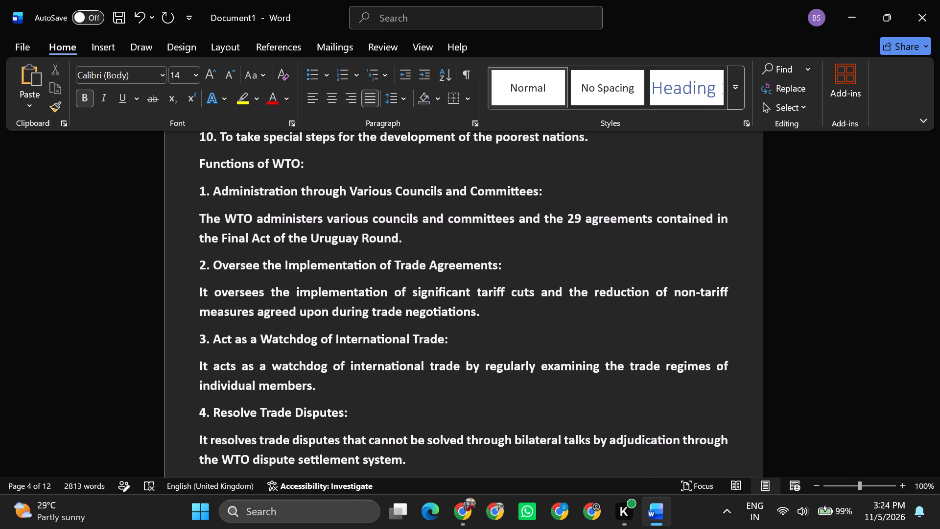
{"action": "key", "text": "Down"}
{"action": "key", "text": "Delete"}
{"action": "key", "text": "Delete"}
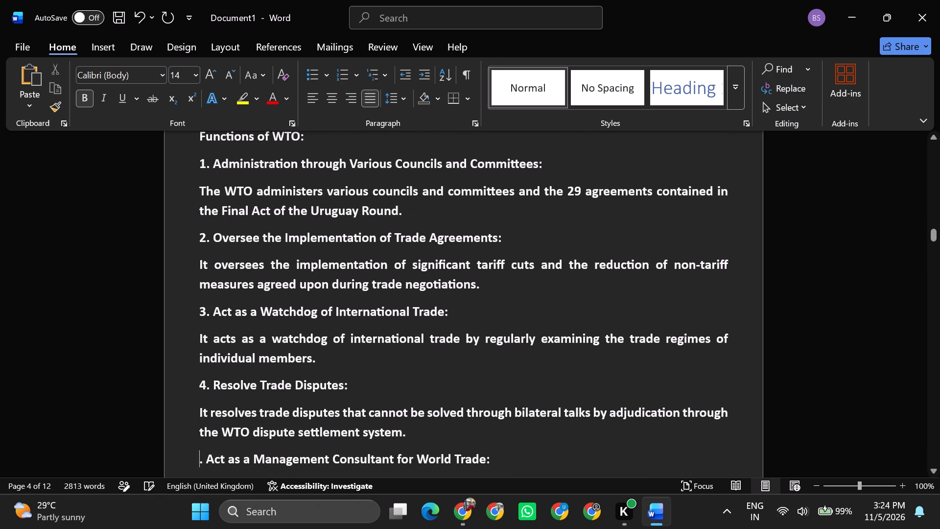
{"action": "key", "text": "5"}
Remove the leading spaces before the paragraph beginning "It acts as a management consultant for world trade".
{"action": "key", "text": "Down"}
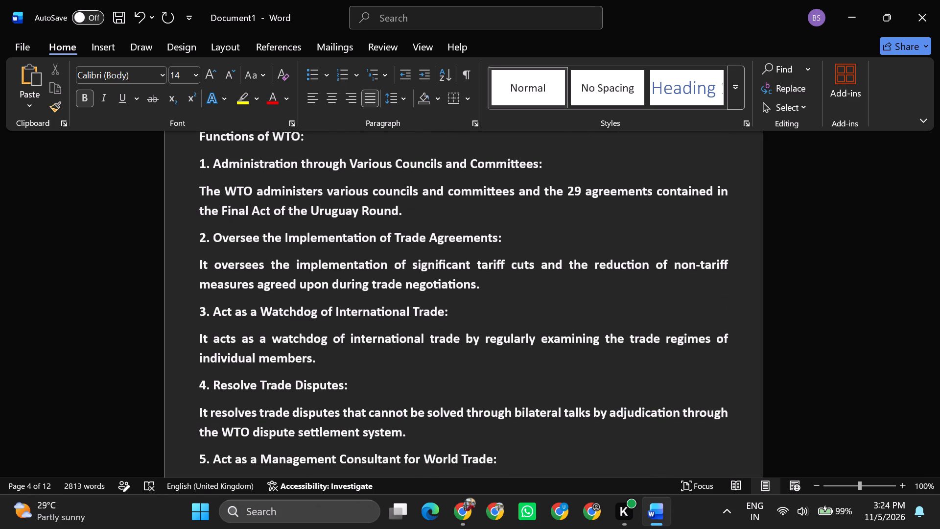
{"action": "key", "text": "Delete"}
{"action": "key", "text": "Delete"}
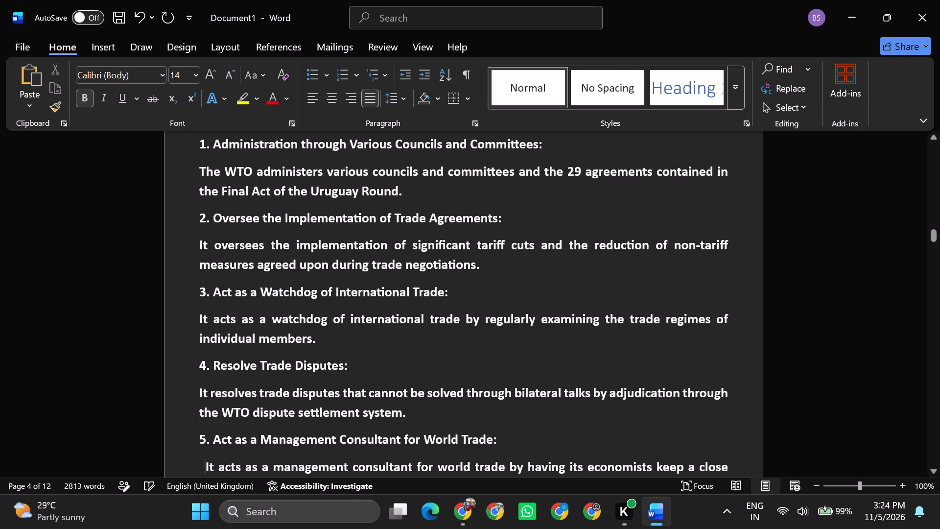
{"action": "key", "text": "Left"}
{"action": "key", "text": "Left"}
{"action": "key", "text": "Delete"}
{"action": "key", "text": "Delete"}
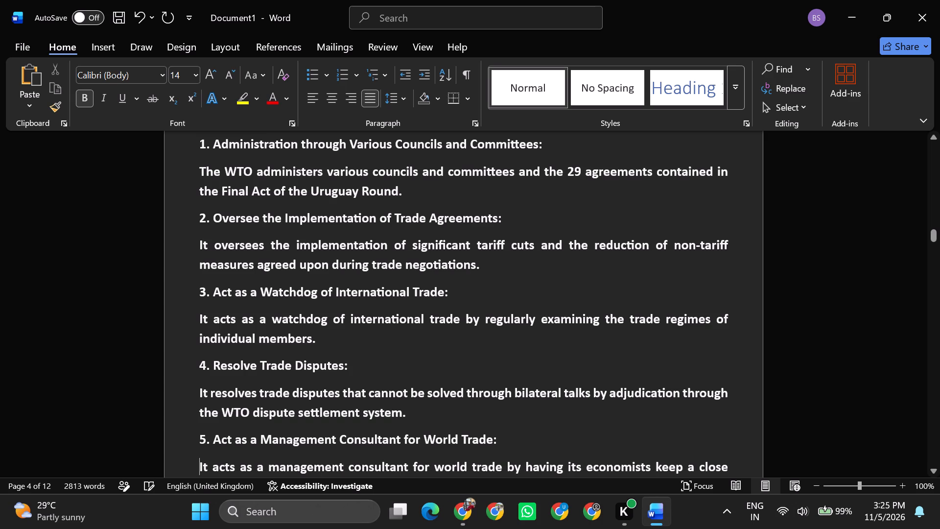
Insert a double-line divider (===) between the last WTO function and question 3 on the Organisational Structure of WTO.
{"action": "key", "text": "Down"}
{"action": "key", "text": "Down"}
{"action": "key", "text": "Down"}
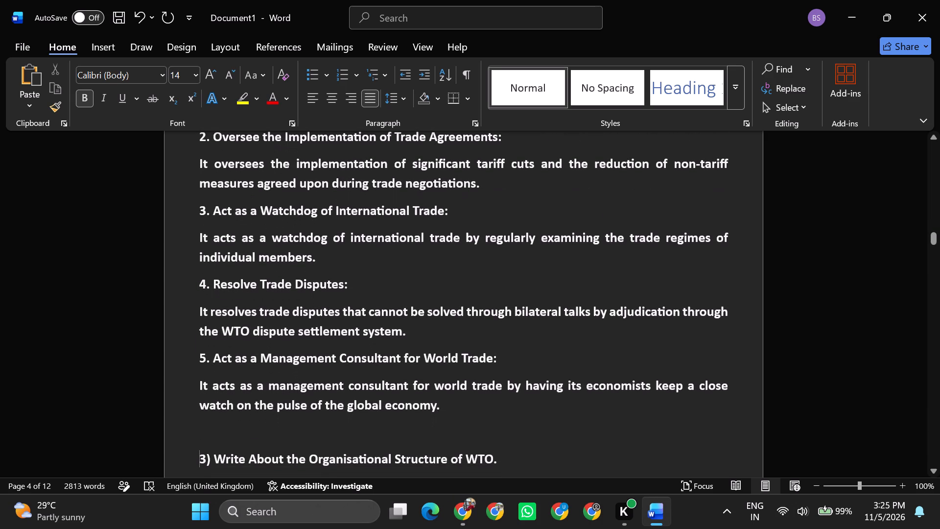
{"action": "key", "text": "Up"}
{"action": "type", "text": "==="}
{"action": "key", "text": "Return"}
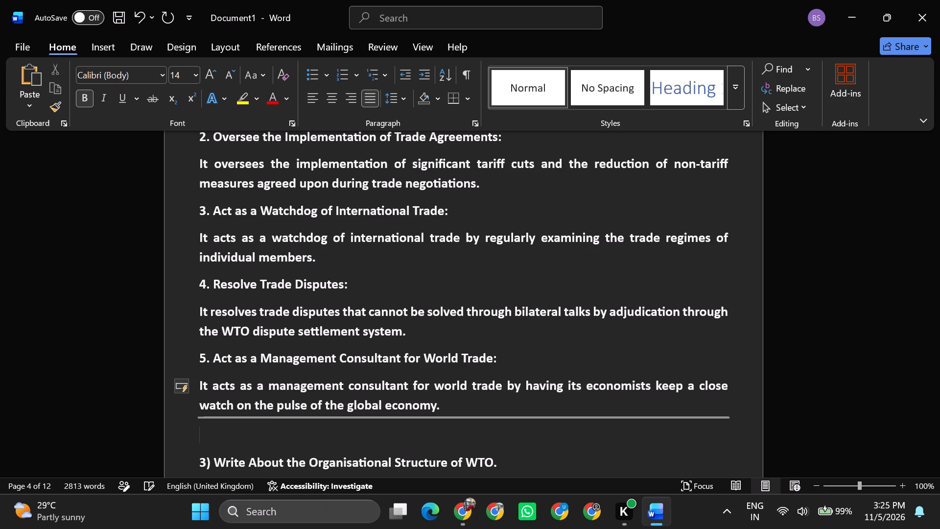
Remove the blank line between the question 3 heading and the paragraph beginning "The highest decision-making body of the WTO".
{"action": "key", "text": "Down"}
{"action": "key", "text": "Down"}
{"action": "key", "text": "Down"}
{"action": "key", "text": "BackSpace"}
Remove the blank line between "1) Council for Trade in Goods:" and the point beginning "- The Goods Council oversees 11 committees".
{"action": "key", "text": "Down"}
{"action": "key", "text": "Down"}
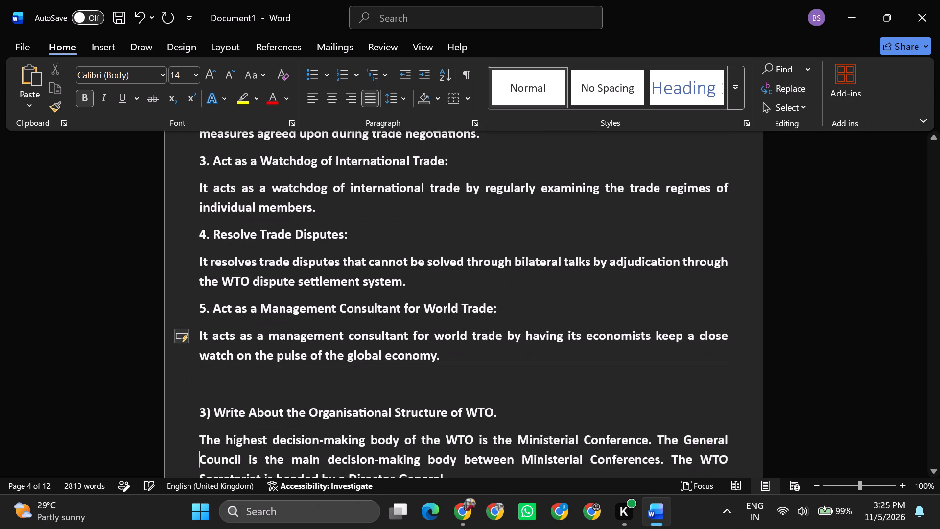
{"action": "key", "text": "Down"}
{"action": "key", "text": "Down"}
{"action": "key", "text": "Down"}
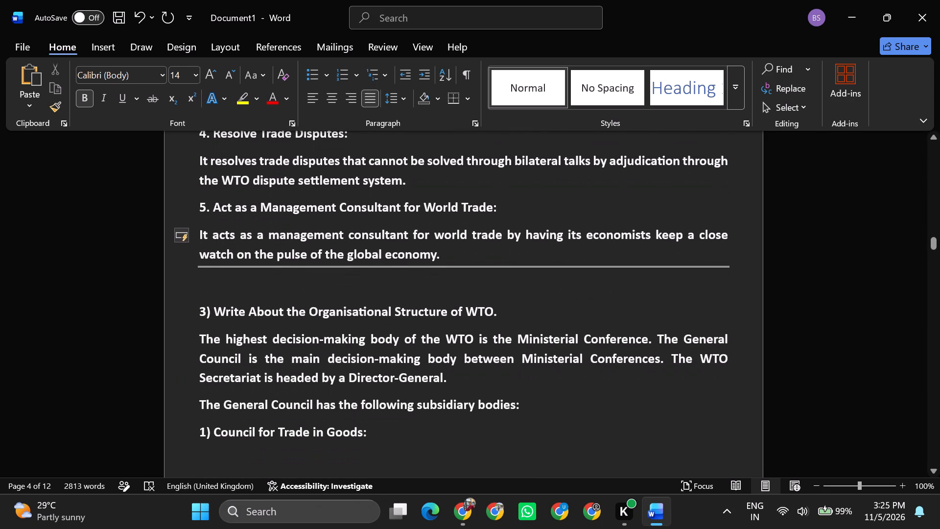
{"action": "key", "text": "Down"}
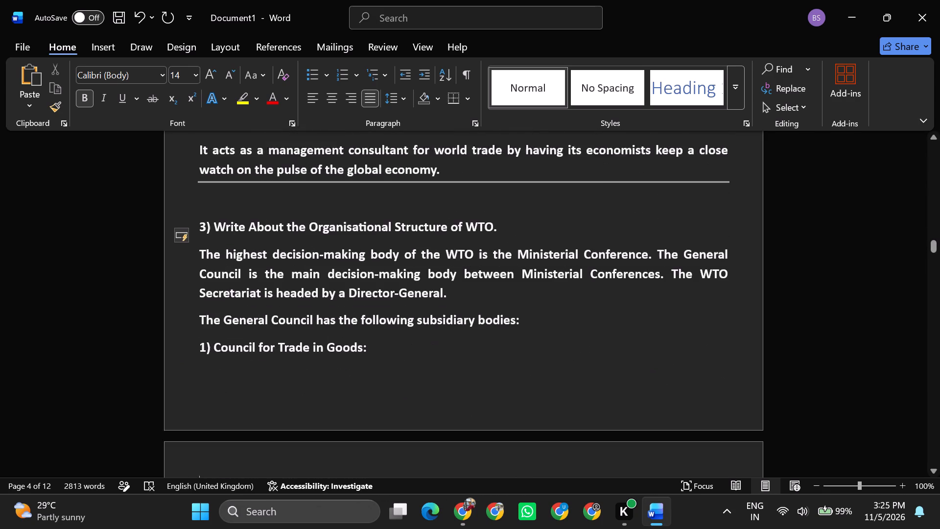
{"action": "key", "text": "BackSpace"}
Add a hyphen with no space before "The Council of Trade-Related Aspects of Intellectual Property Rights" under the TRIPS heading.
{"action": "key", "text": "Down"}
{"action": "key", "text": "Down"}
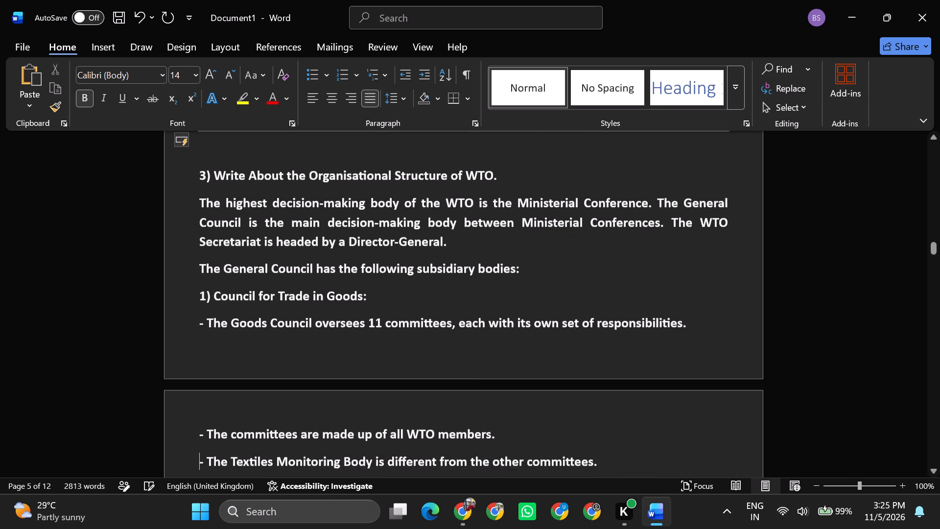
{"action": "key", "text": "Down"}
{"action": "key", "text": "Down"}
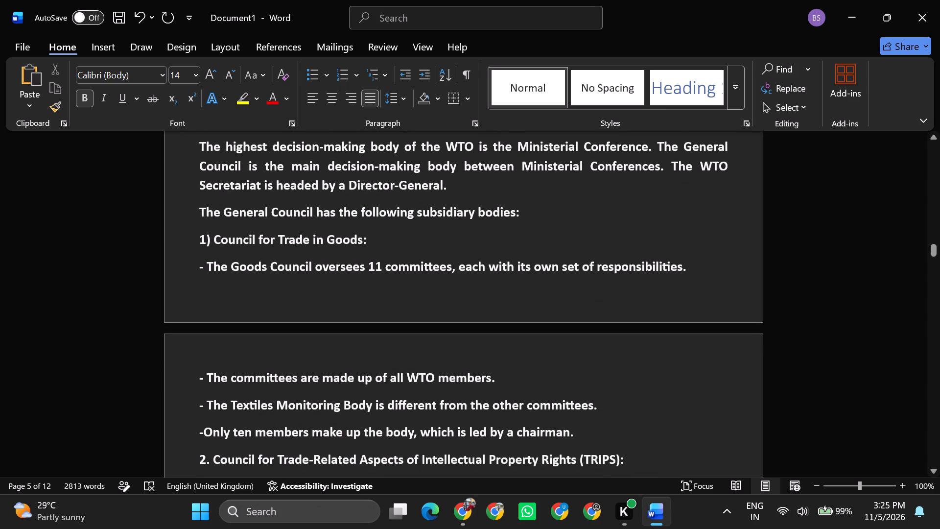
{"action": "key", "text": "Down"}
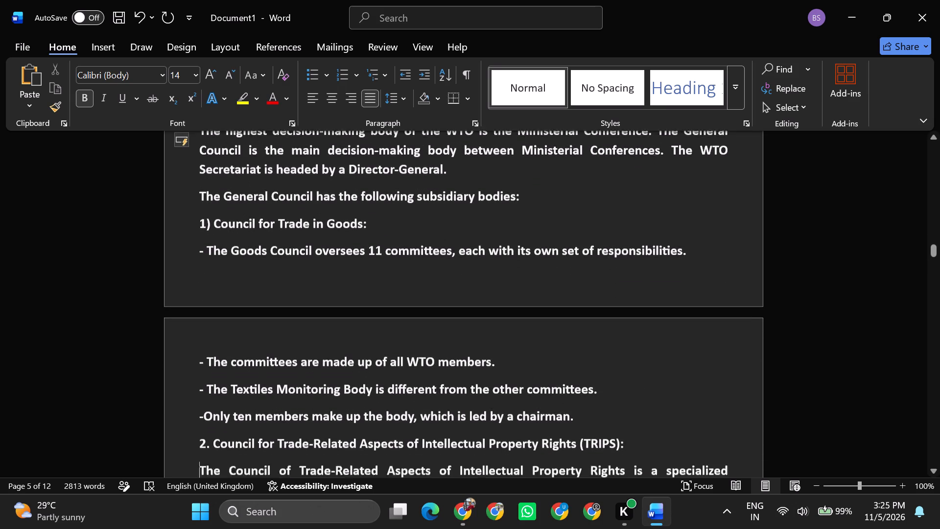
{"action": "key", "text": "Down"}
{"action": "key", "text": "Down"}
{"action": "key", "text": "Up"}
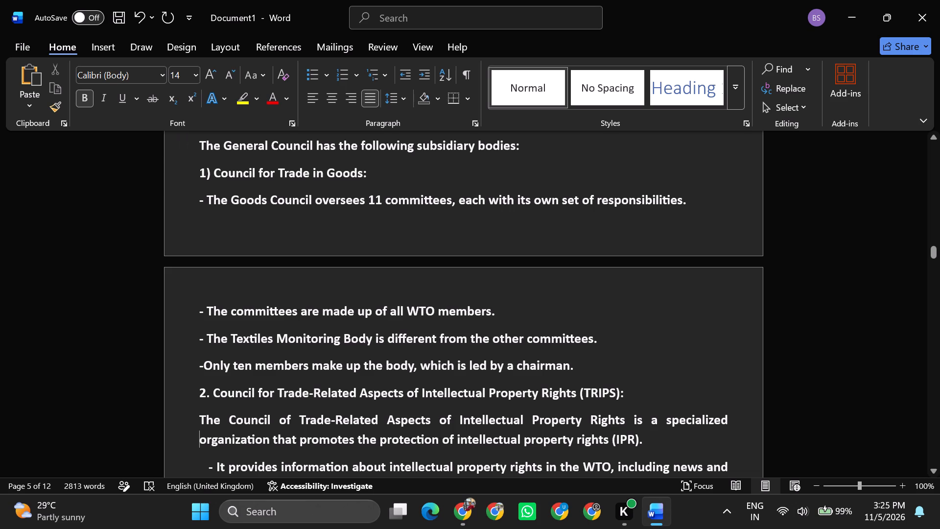
{"action": "key", "text": "Up"}
{"action": "key", "text": "minus"}
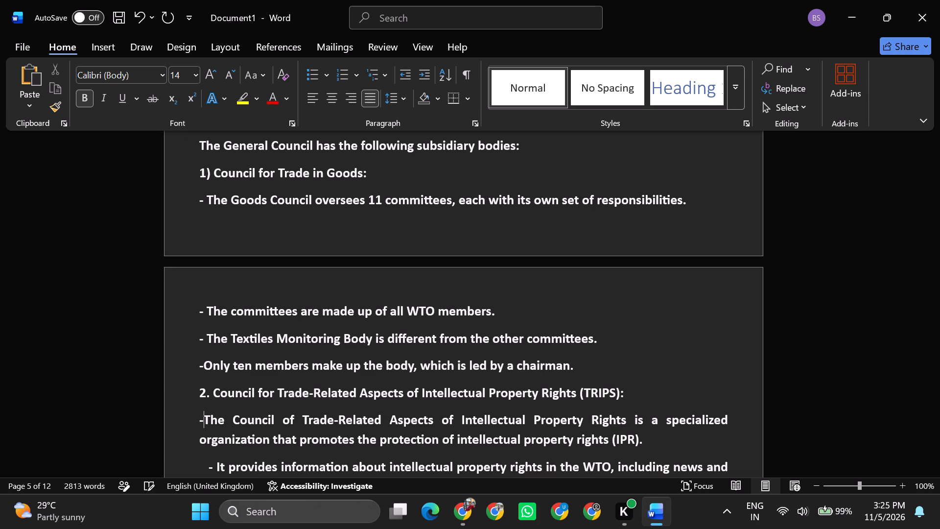
{"action": "key", "text": "Down"}
{"action": "key", "text": "Up"}
{"action": "key", "text": "space"}
{"action": "key", "text": "space"}
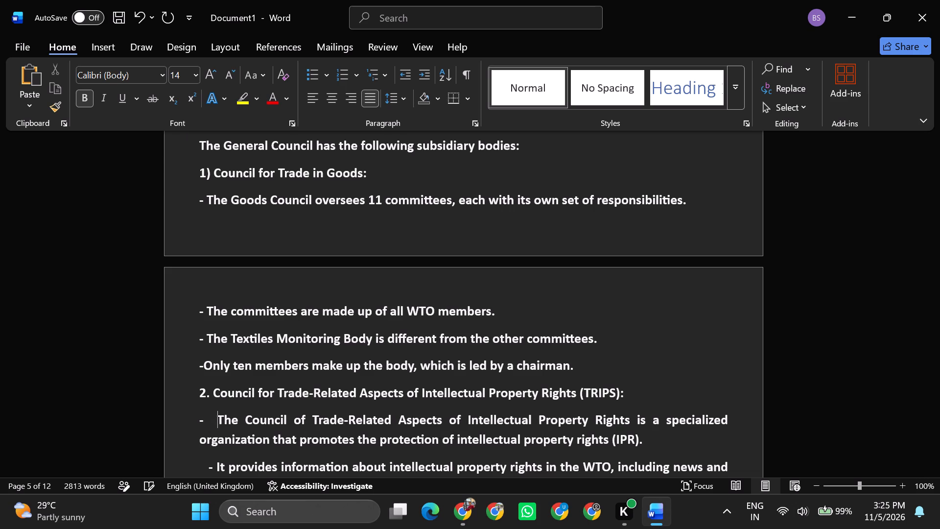
{"action": "key", "text": "BackSpace"}
{"action": "key", "text": "Down"}
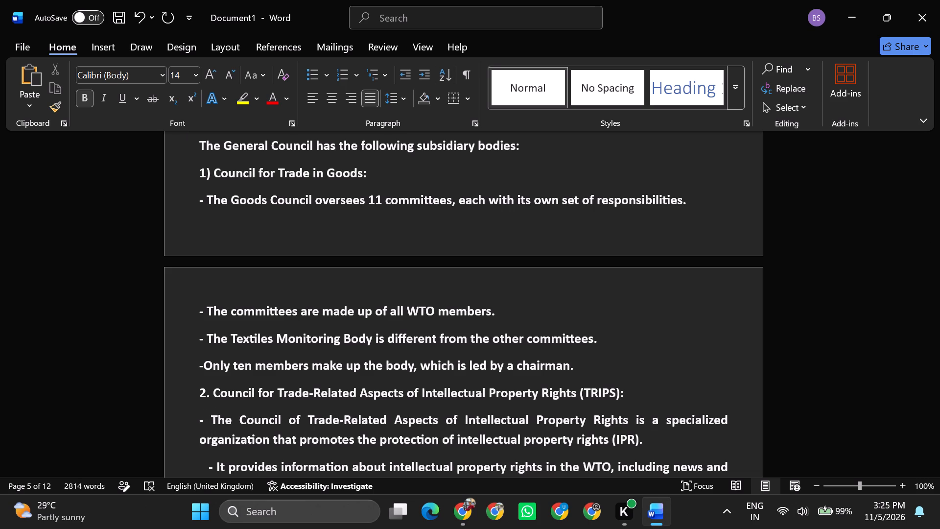
{"action": "key", "text": "Up"}
{"action": "key", "text": "BackSpace"}
Remove the leading spaces before the point "- It provides information about intellectual property rights in the WTO", keeping it as its own paragraph.
{"action": "key", "text": "Down"}
{"action": "key", "text": "Down"}
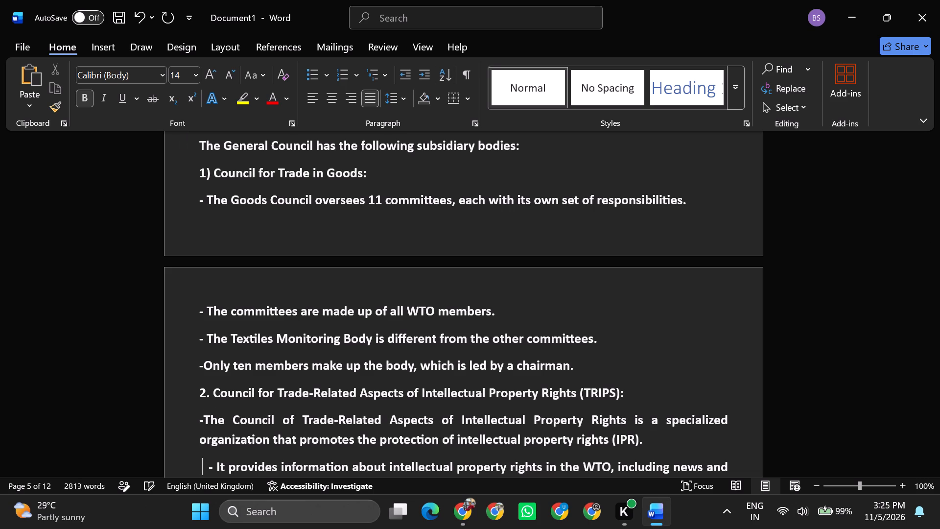
{"action": "key", "text": "Right"}
{"action": "key", "text": "Right"}
{"action": "key", "text": "BackSpace"}
{"action": "key", "text": "BackSpace"}
{"action": "key", "text": "BackSpace"}
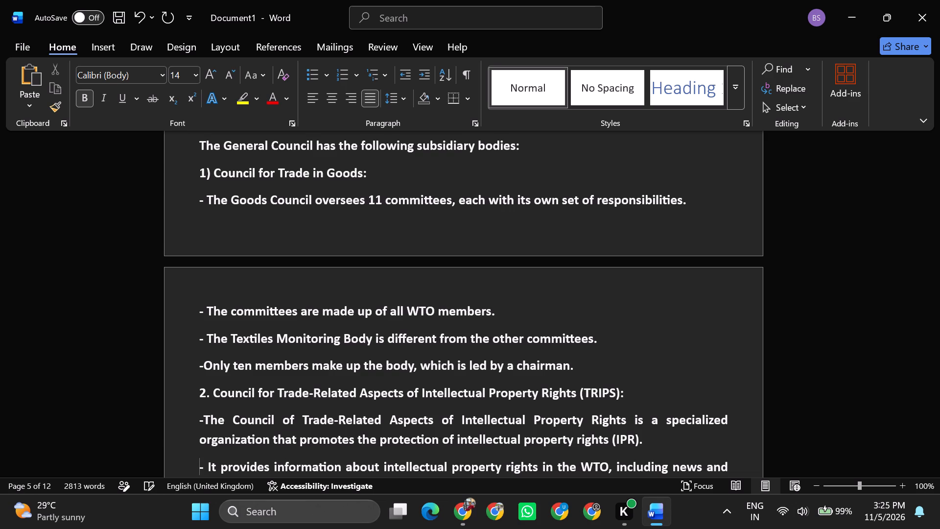
{"action": "key", "text": "Down"}
{"action": "key", "text": "Up"}
{"action": "key", "text": "BackSpace"}
{"action": "key", "text": "Return"}
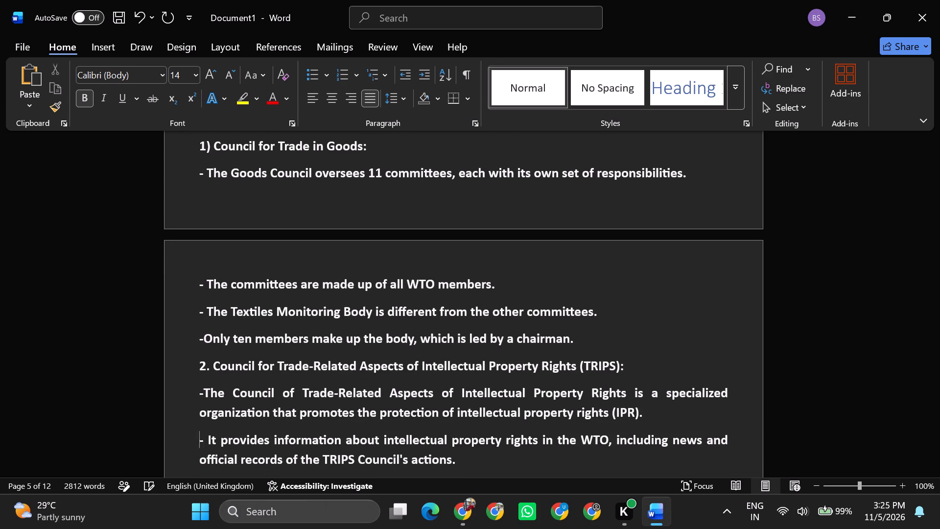
Replace the leading spaces before "The General Council directs the work" under "3. Council for Trade in Services:" with a hyphen.
{"action": "key", "text": "Down"}
{"action": "key", "text": "Down"}
{"action": "key", "text": "Down"}
{"action": "key", "text": "Up"}
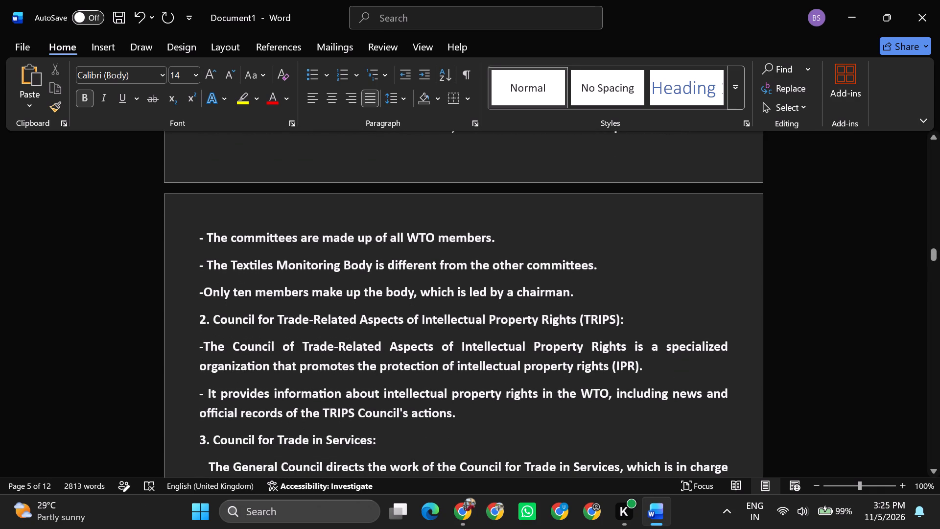
{"action": "key", "text": "Down"}
{"action": "key", "text": "Down"}
{"action": "key", "text": "Up"}
{"action": "key", "text": "shift+Right"}
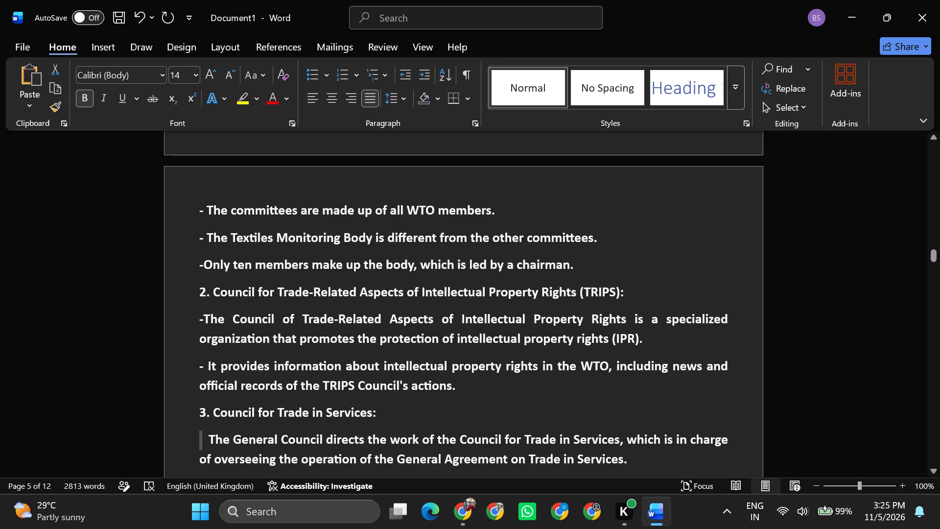
{"action": "key", "text": "shift+Right"}
{"action": "key", "text": "shift+Right"}
{"action": "key", "text": "BackSpace"}
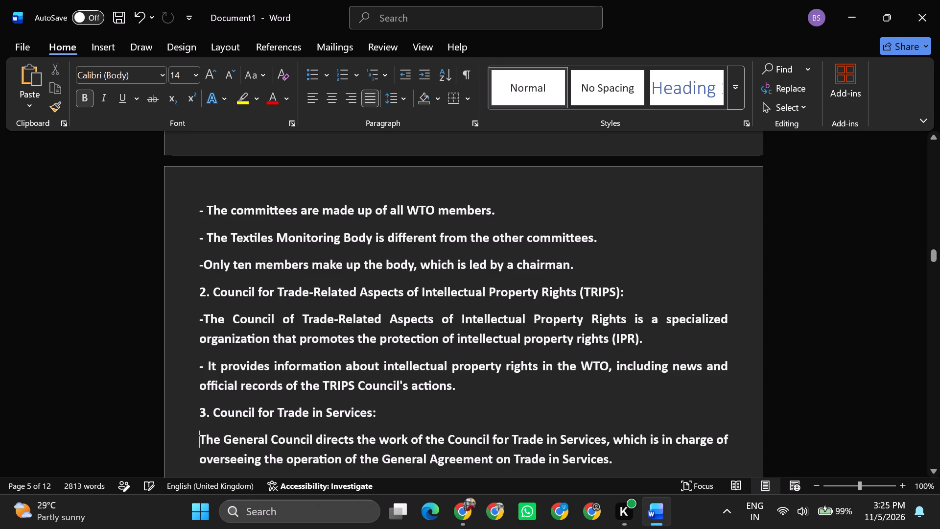
{"action": "key", "text": "minus"}
Trim the leading spaces before the point "- It is open to all WTO members" to one, keeping it as its own paragraph.
{"action": "key", "text": "Down"}
{"action": "key", "text": "Down"}
{"action": "key", "text": "Return"}
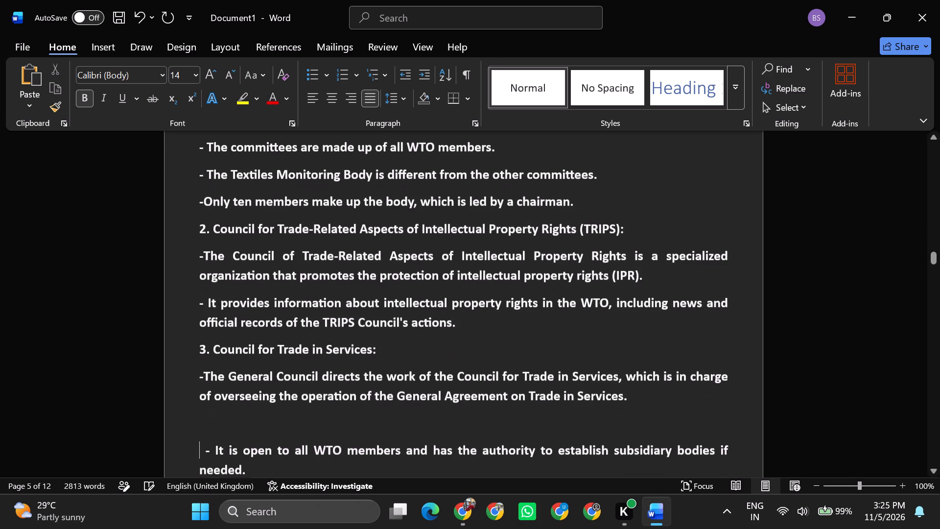
{"action": "key", "text": "BackSpace"}
{"action": "key", "text": "Delete"}
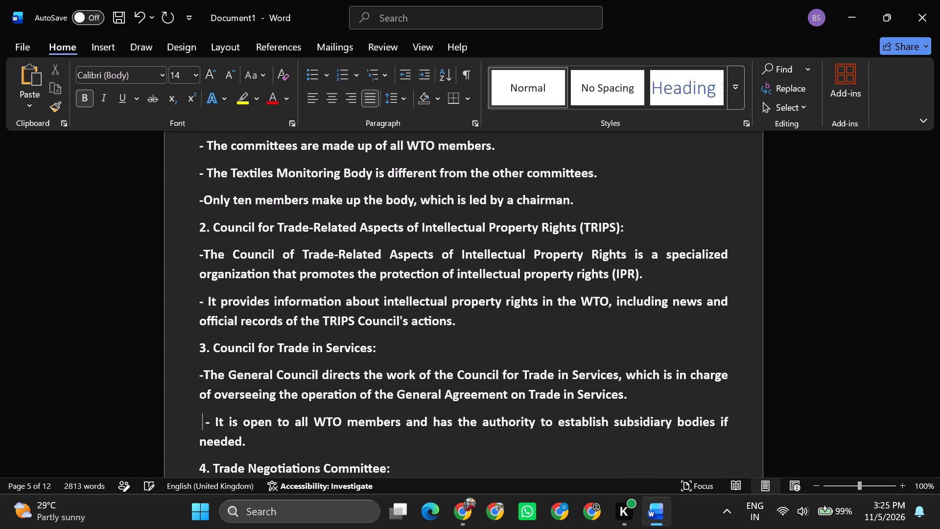
{"action": "key", "text": "Delete"}
{"action": "key", "text": "Up"}
{"action": "key", "text": "Down"}
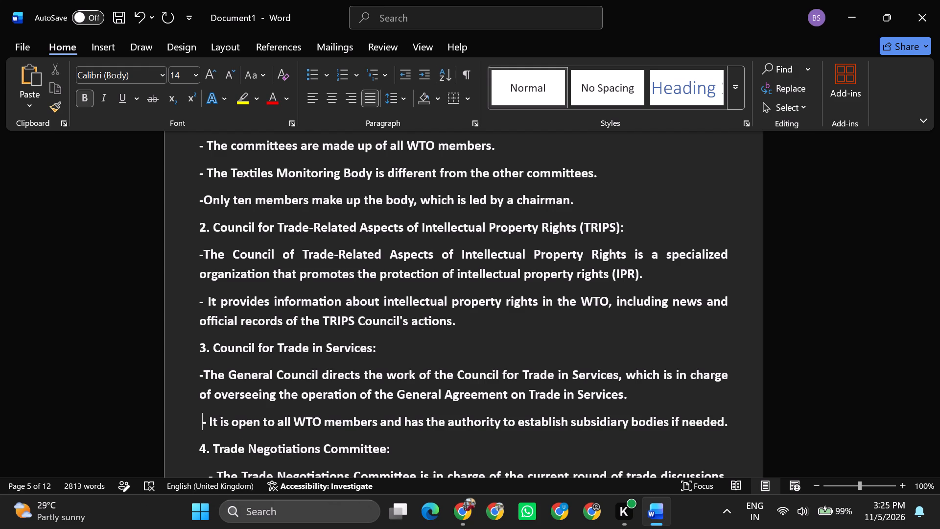
Remove the leading spaces before the first two points under "4. Trade Negotiations Committee:".
{"action": "key", "text": "Down"}
{"action": "key", "text": "Down"}
{"action": "key", "text": "Delete"}
{"action": "key", "text": "Delete"}
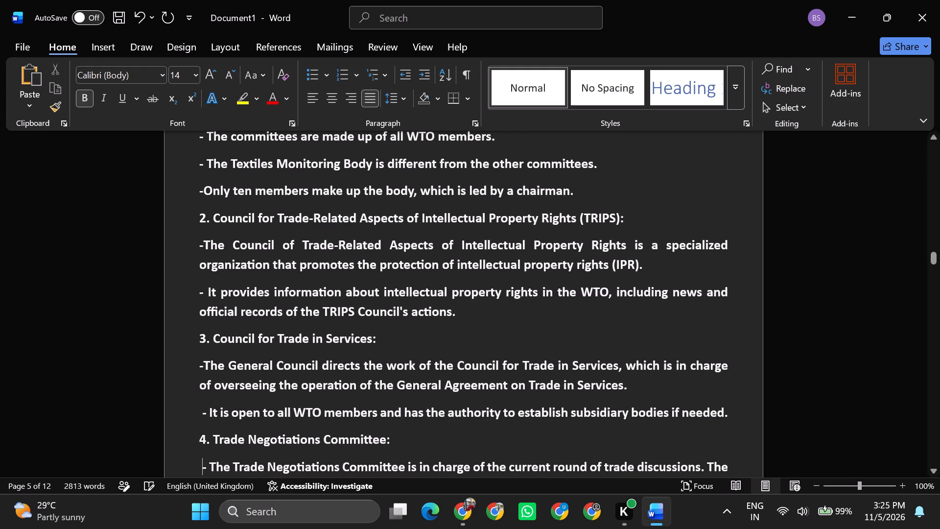
{"action": "key", "text": "Down"}
{"action": "key", "text": "Down"}
{"action": "key", "text": "BackSpace"}
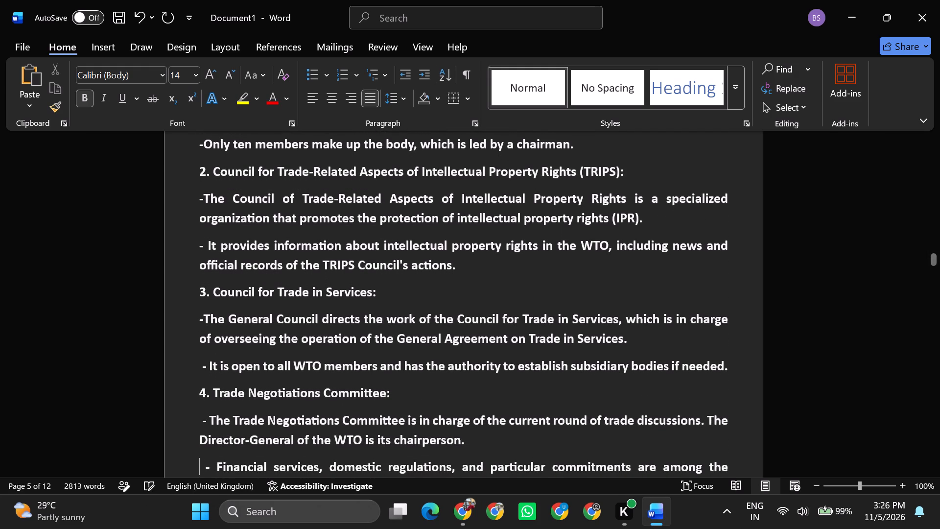
{"action": "key", "text": "Delete"}
{"action": "key", "text": "Delete"}
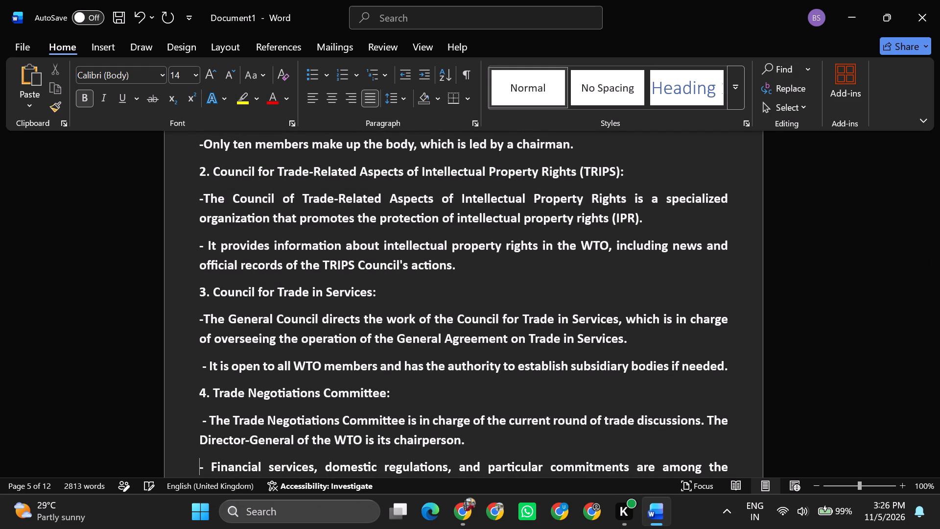
{"action": "key", "text": "Up"}
{"action": "key", "text": "Up"}
{"action": "key", "text": "Delete"}
Remove the leading spaces before the point "- Trade and environment, regional trade agreements, BOP restrictions".
{"action": "key", "text": "Down"}
{"action": "key", "text": "Down"}
{"action": "key", "text": "Down"}
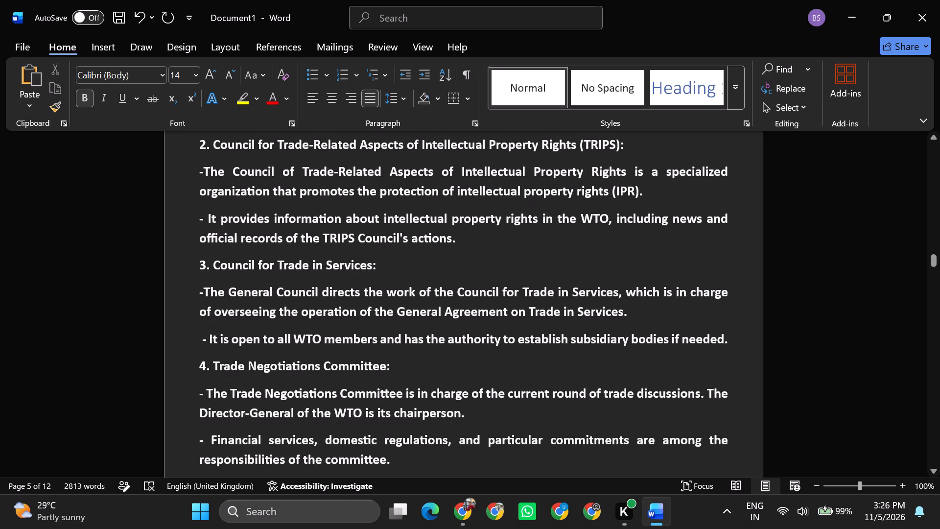
{"action": "key", "text": "Down"}
{"action": "key", "text": "Down"}
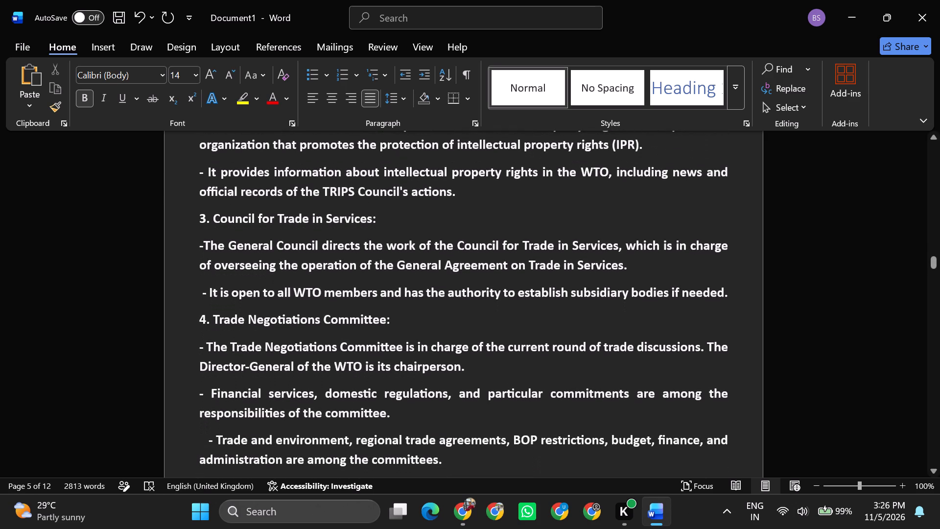
{"action": "key", "text": "Up"}
{"action": "key", "text": "Delete"}
{"action": "key", "text": "Delete"}
{"action": "key", "text": "Delete"}
{"action": "key", "text": "Up"}
{"action": "key", "text": "Down"}
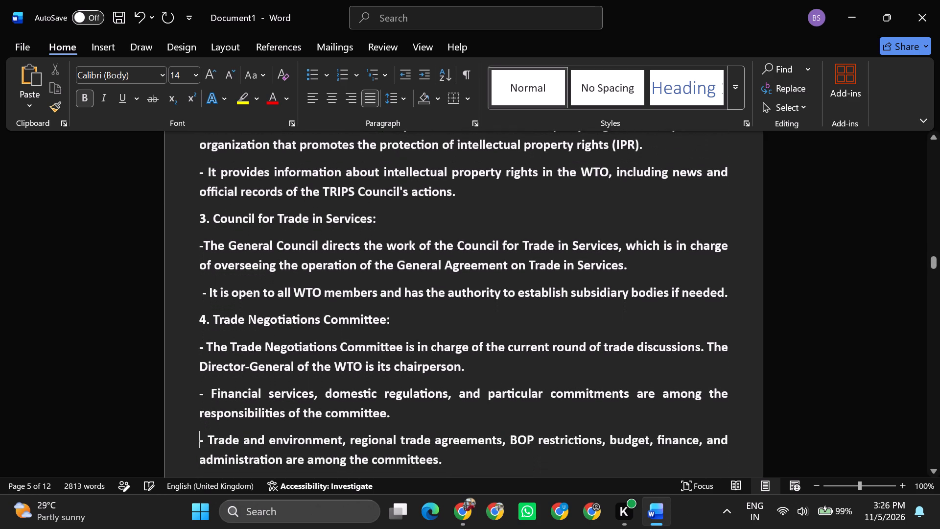
Add a point before the DSB heading reading "-As on December 31th 2019 there were 338 women and 285 men working for WTO on a regular".
{"action": "key", "text": "Down"}
{"action": "key", "text": "Down"}
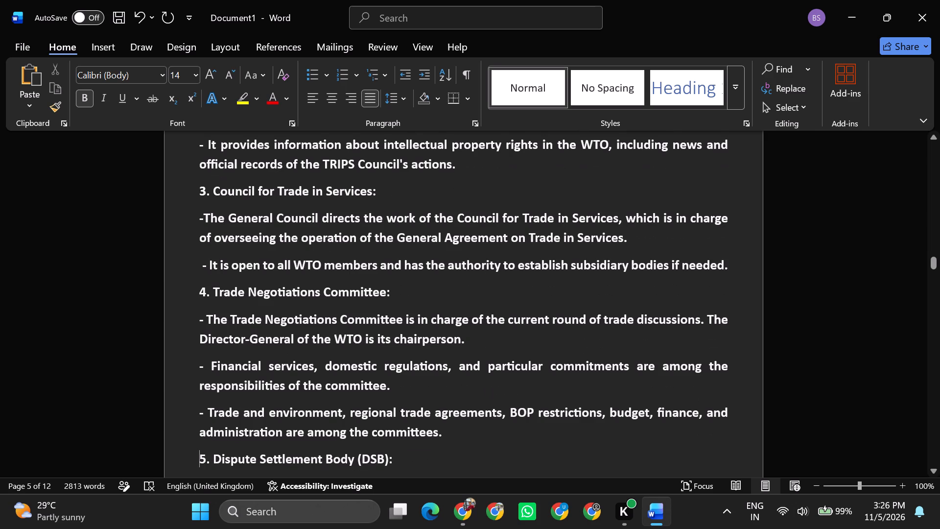
{"action": "key", "text": "Down"}
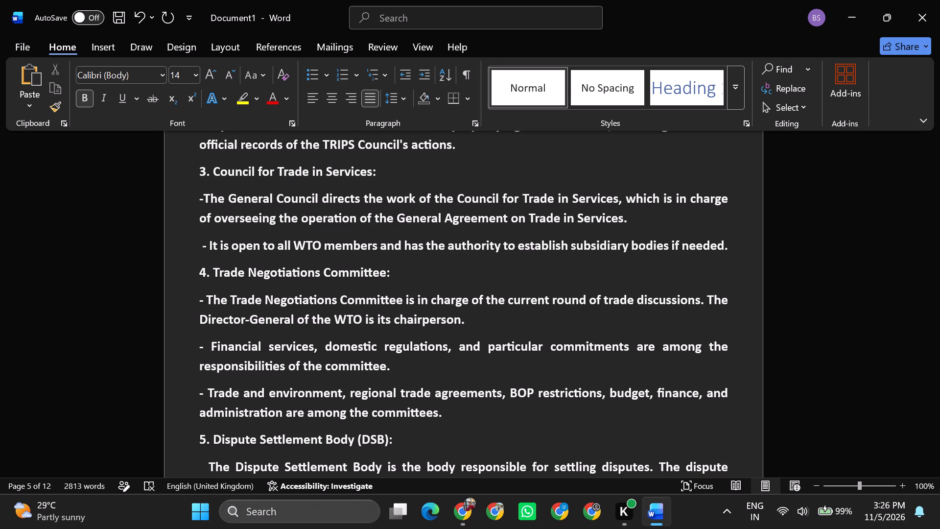
{"action": "key", "text": "Up"}
{"action": "key", "text": "equal"}
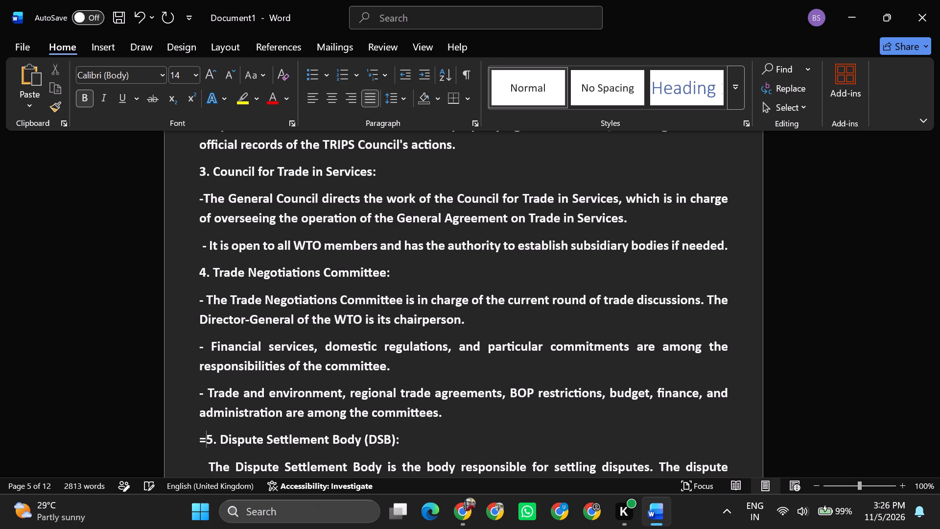
{"action": "key", "text": "BackSpace"}
{"action": "key", "text": "minus"}
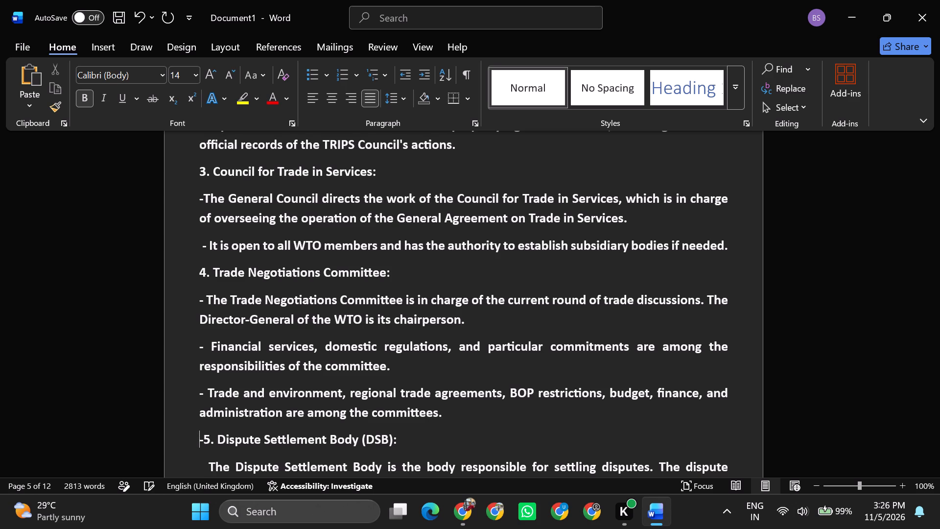
{"action": "type", "text": "As on decembet"}
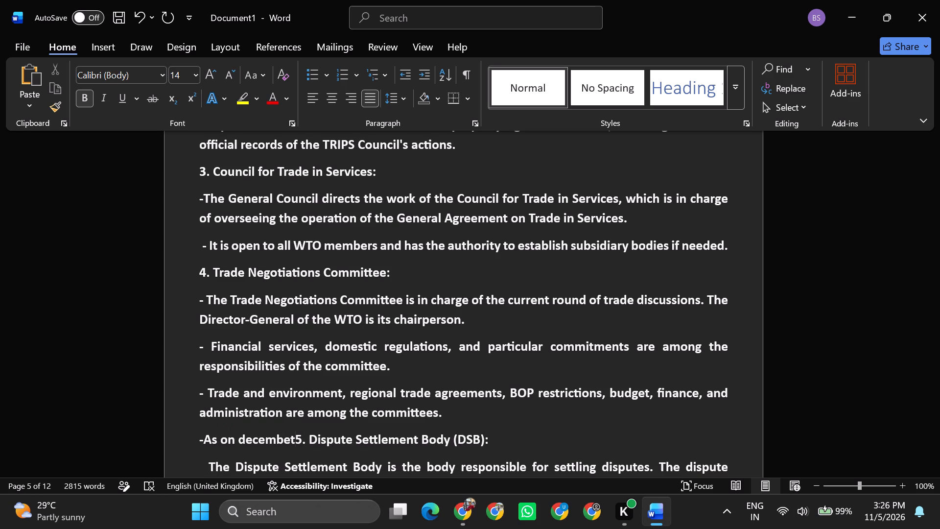
{"action": "key", "text": "BackSpace"}
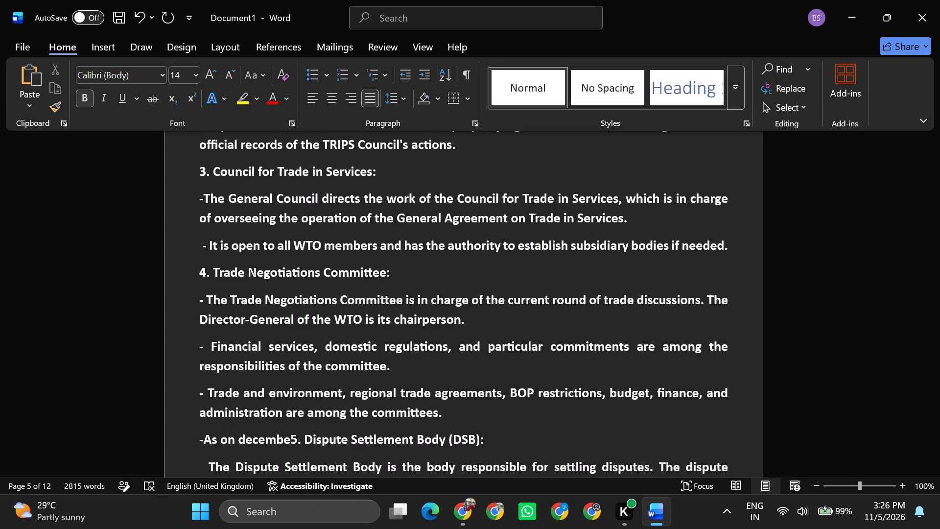
{"action": "type", "text": "r"}
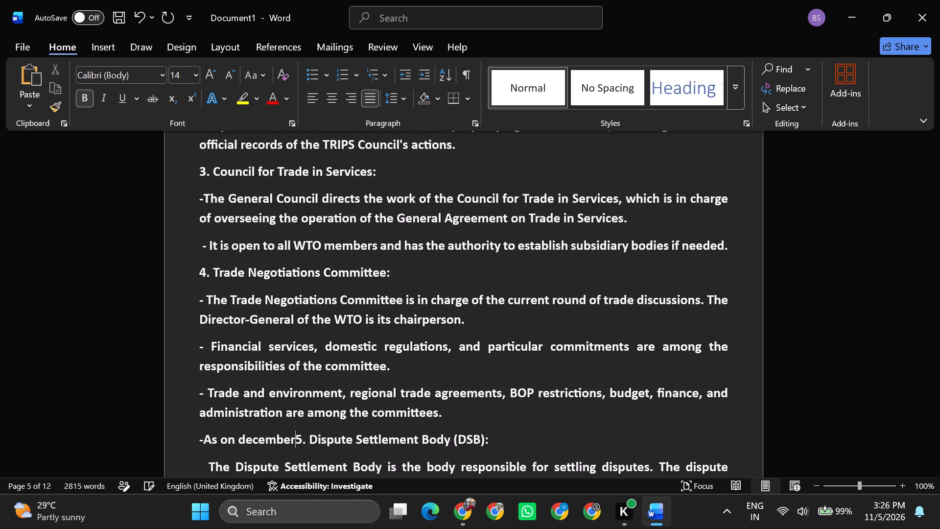
{"action": "key", "text": "space"}
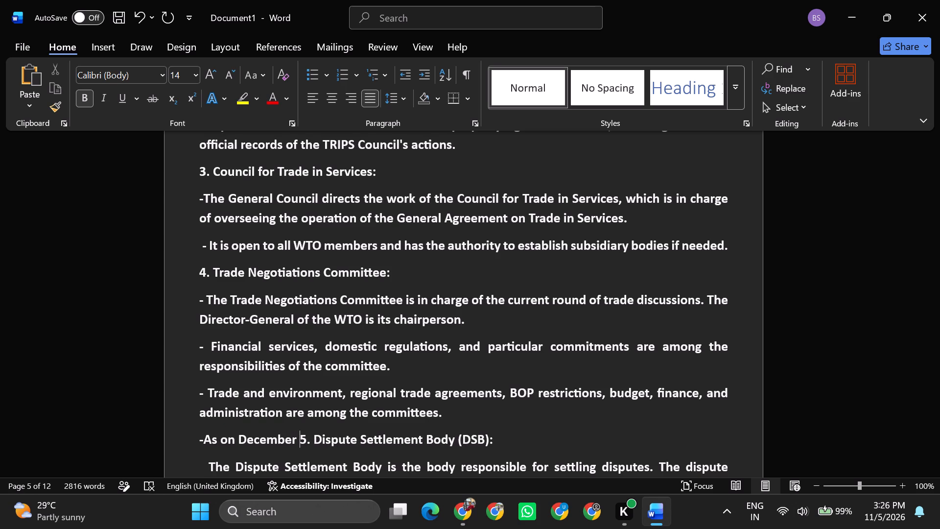
{"action": "type", "text": "31th"}
{"action": "key", "text": "space"}
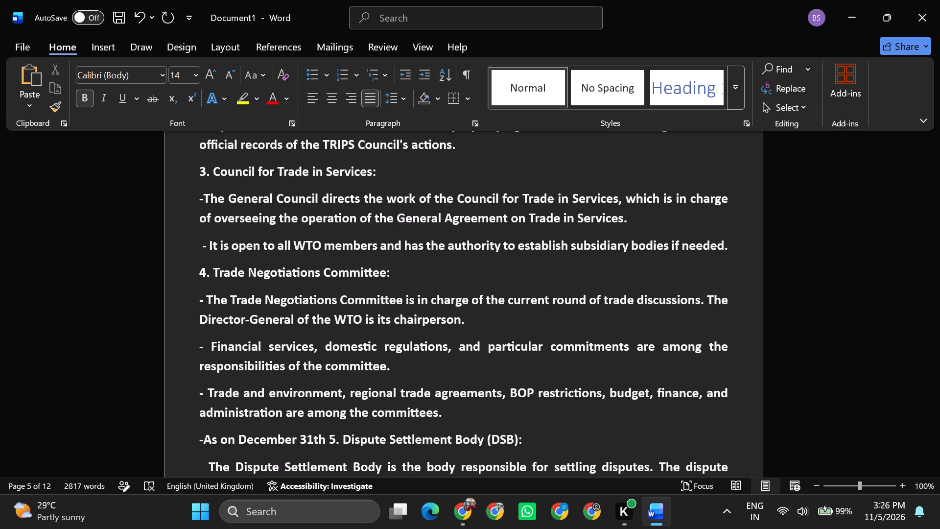
{"action": "type", "text": "2019"}
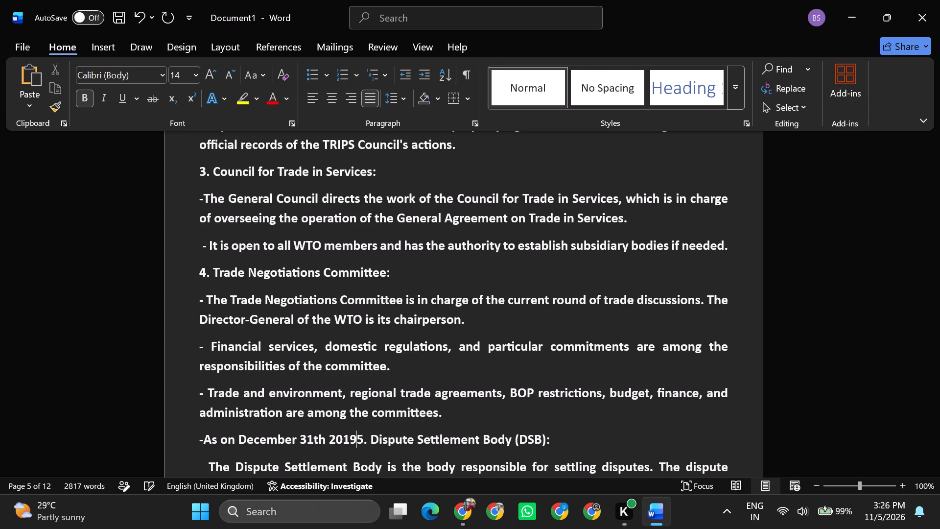
{"action": "key", "text": "space"}
{"action": "type", "text": "there we"}
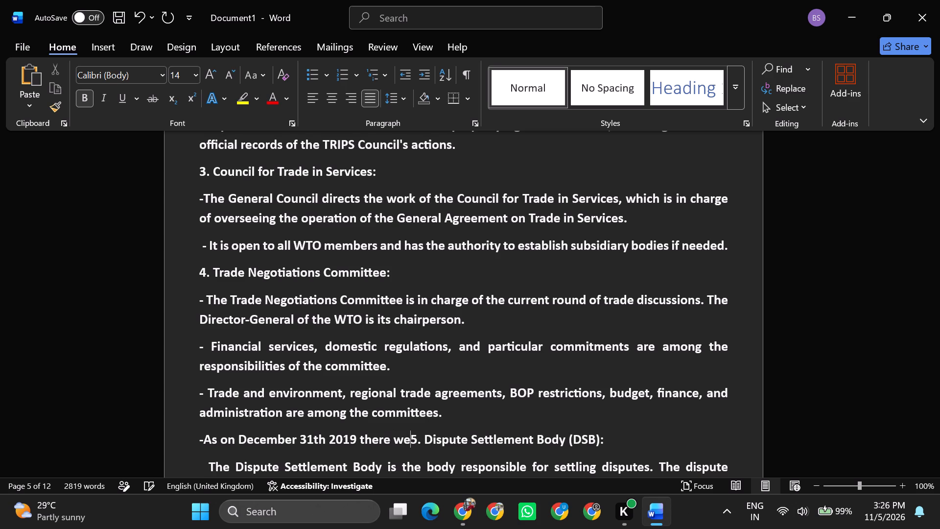
{"action": "type", "text": "re 33"}
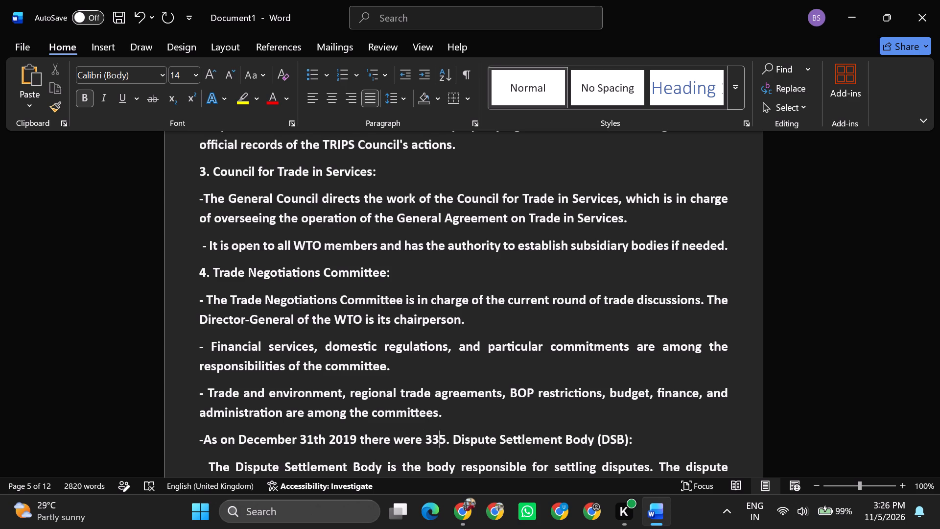
{"action": "type", "text": "8 women and"}
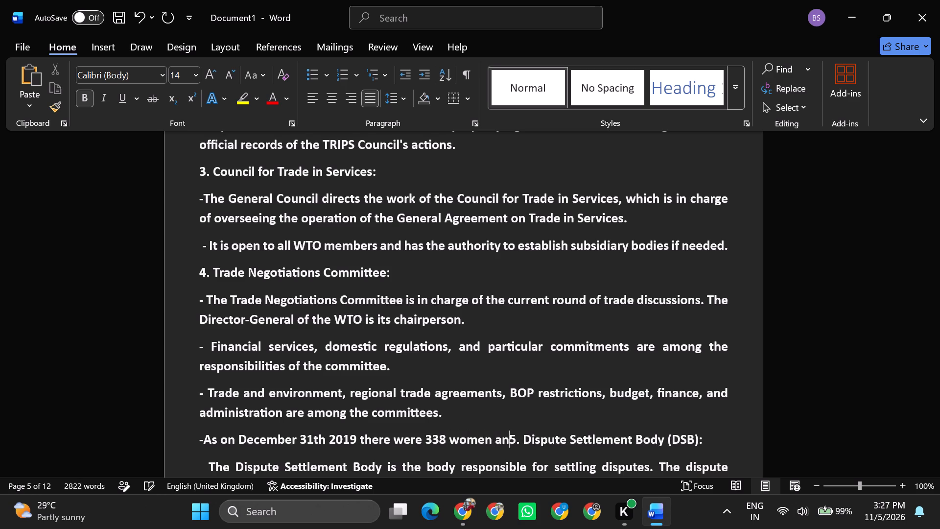
{"action": "key", "text": "space"}
{"action": "type", "text": "285"}
{"action": "key", "text": "space"}
{"action": "type", "text": "men"}
{"action": "key", "text": "space"}
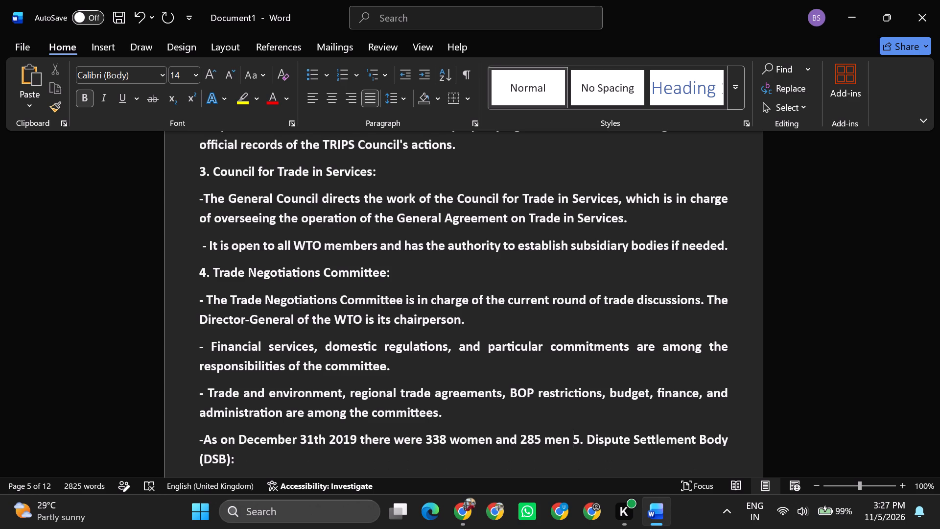
{"action": "type", "text": "working for"}
{"action": "key", "text": "space"}
{"action": "key", "text": "w"}
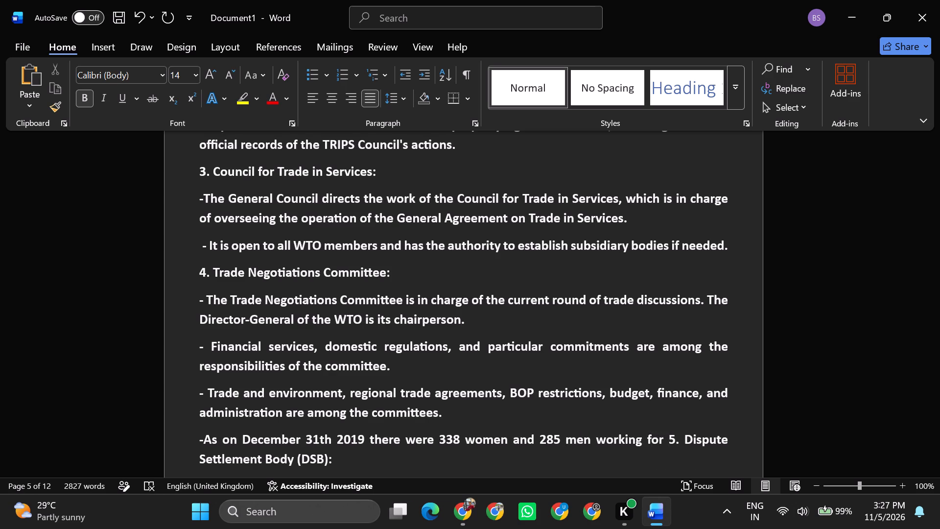
{"action": "key", "text": "BackSpace"}
{"action": "type", "text": "WY"}
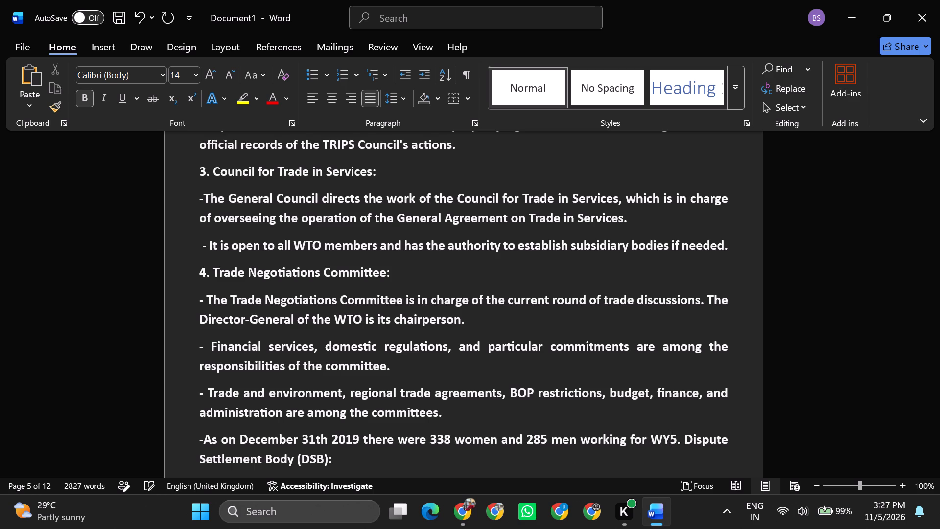
{"action": "key", "text": "shift+BackSpace"}
{"action": "type", "text": "TO"}
{"action": "key", "text": "space"}
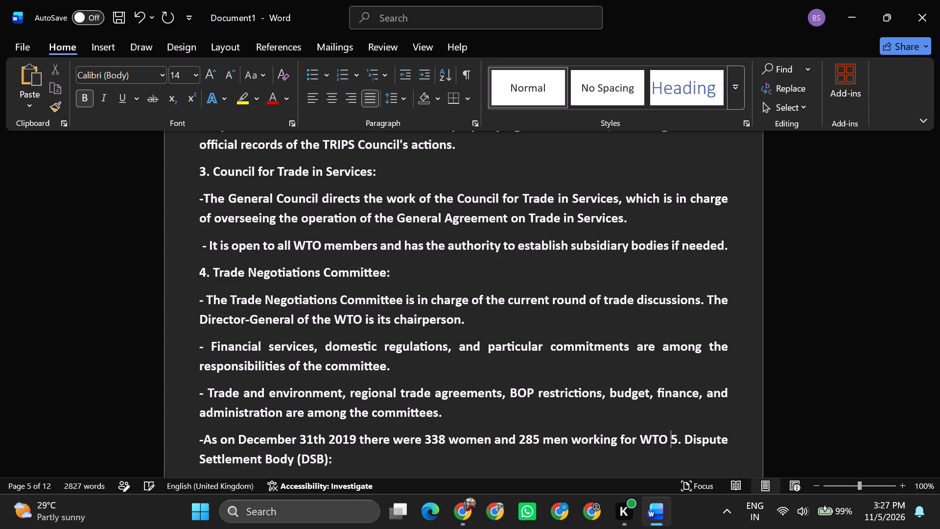
{"action": "type", "text": "on"}
{"action": "key", "text": "space"}
{"action": "type", "text": "a regu"}
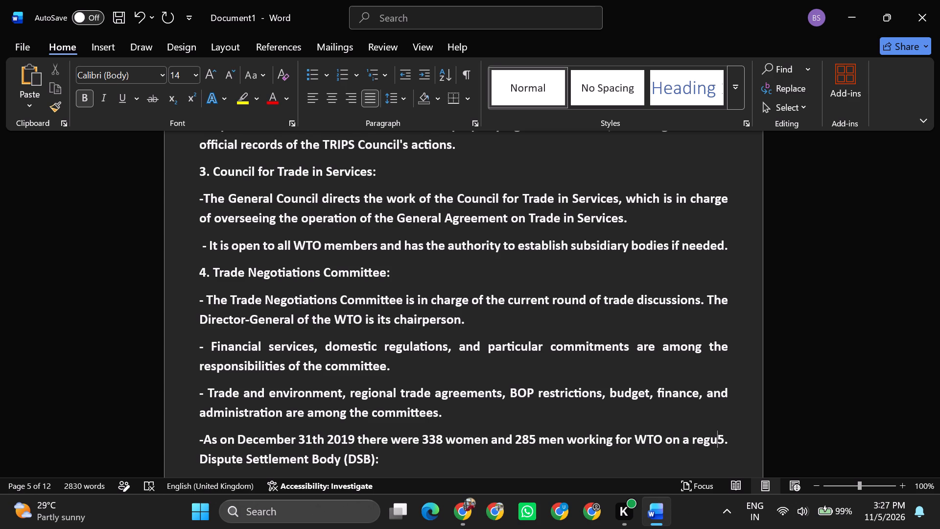
{"action": "key", "text": "l"}
{"action": "type", "text": "ar"}
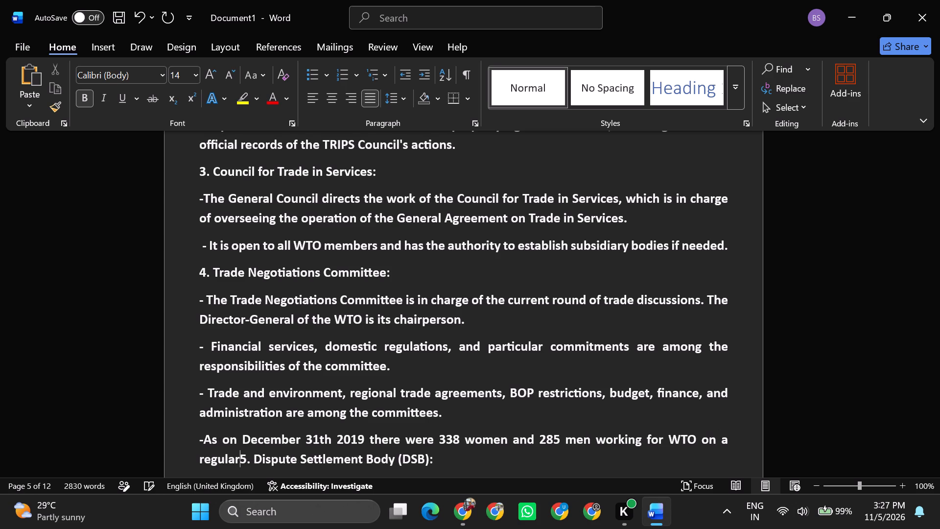
Finish the December 2019 staffing point with "budget." and put the "5. Dispute Settlement Body (DSB):" heading on its own line.
{"action": "key", "text": "space"}
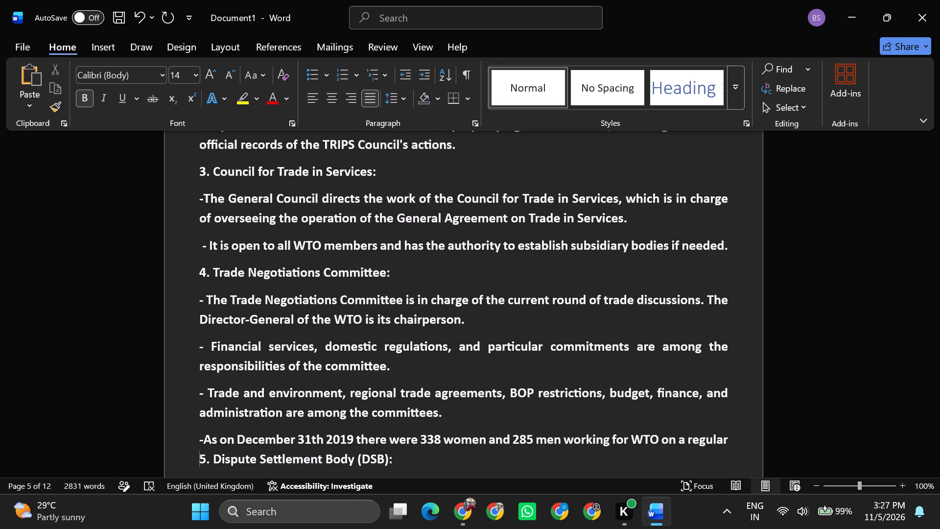
{"action": "type", "text": "budg"}
{"action": "type", "text": "et"}
{"action": "key", "text": "period"}
{"action": "key", "text": "Return"}
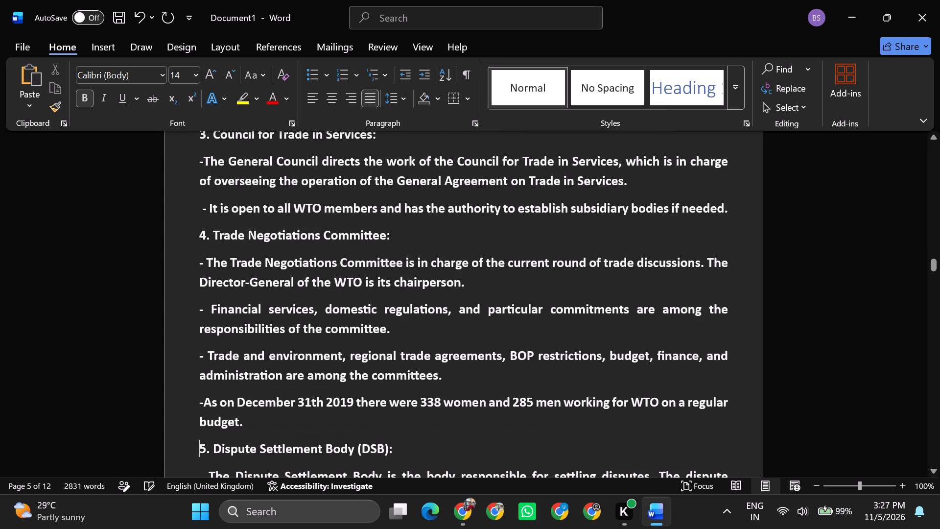
Remove the leading spaces before the paragraph under "5. Dispute Settlement Body (DSB):".
{"action": "key", "text": "Down"}
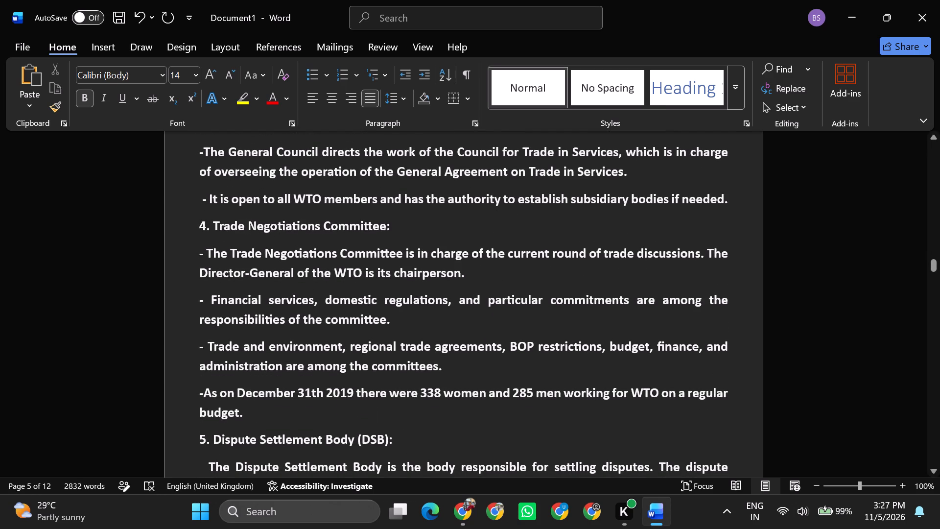
{"action": "key", "text": "Delete"}
{"action": "key", "text": "Delete"}
{"action": "key", "text": "Delete"}
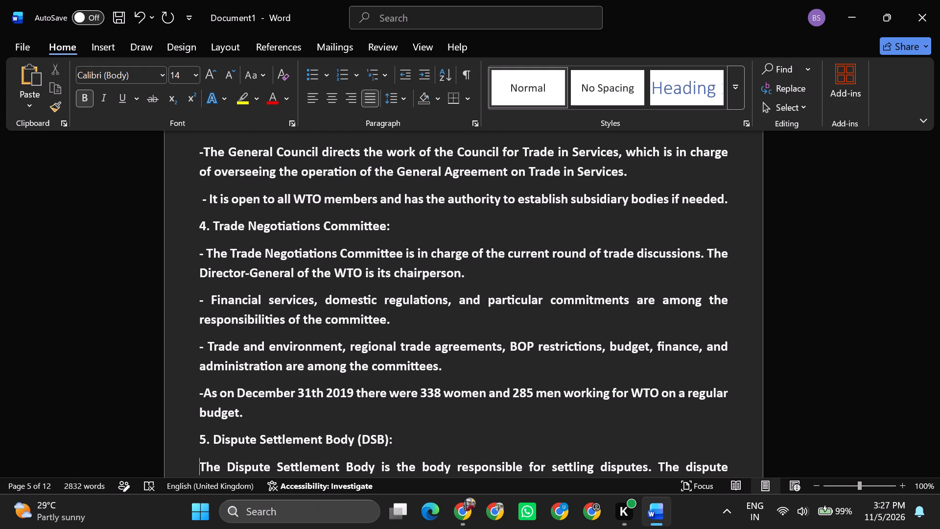
Insert a full-width "===" divider line below the Dispute Settlement Body paragraph.
{"action": "key", "text": "Down"}
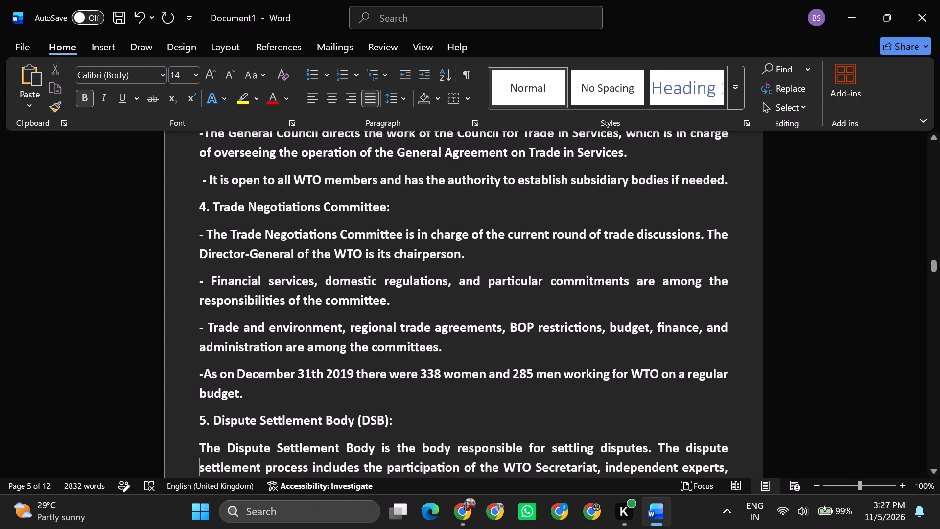
{"action": "key", "text": "Down"}
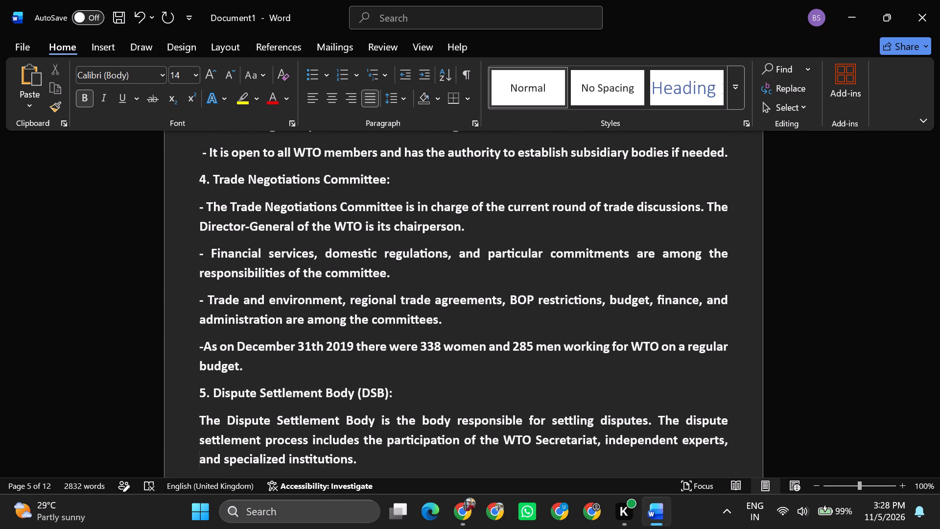
{"action": "key", "text": "Down"}
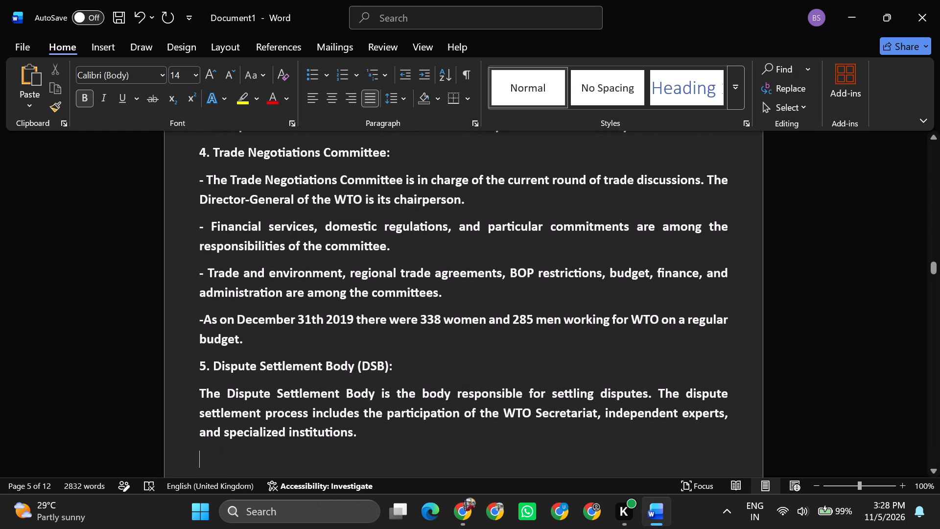
{"action": "type", "text": "==="}
{"action": "key", "text": "Return"}
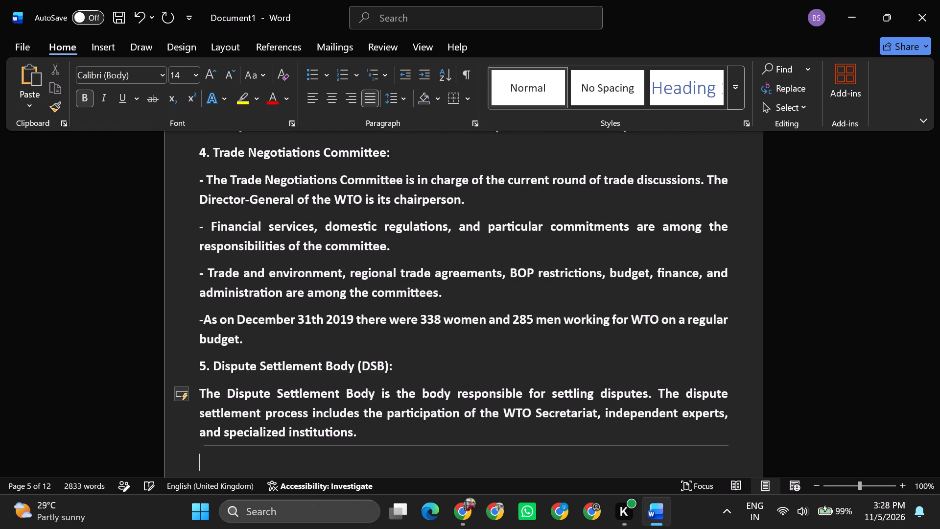
Remove the blank lines below the "4. Explain the Advantages and Disadvantages" heading, before "Advantages:" and before "1. Simplifies Businesses:".
{"action": "key", "text": "Up"}
{"action": "key", "text": "Down"}
{"action": "key", "text": "Down"}
{"action": "key", "text": "Down"}
{"action": "key", "text": "Up"}
{"action": "key", "text": "Down"}
{"action": "key", "text": "Down"}
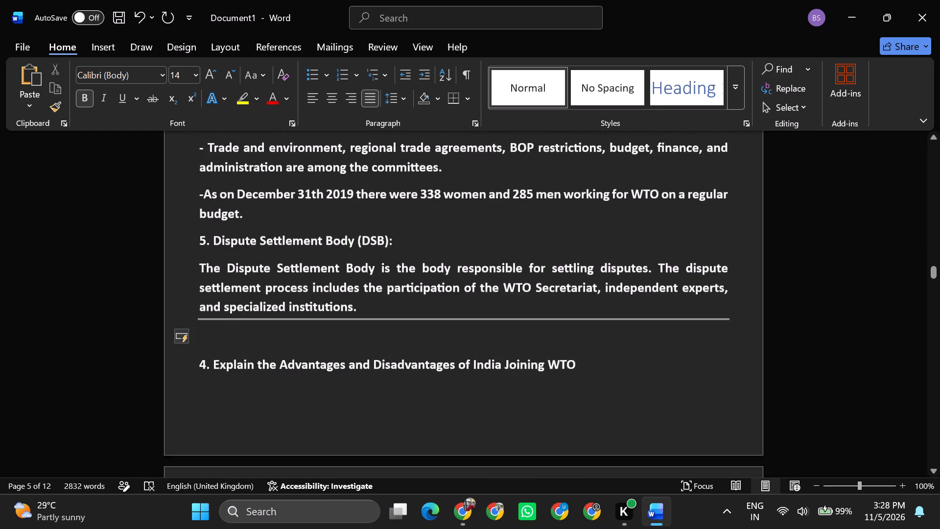
{"action": "key", "text": "BackSpace"}
{"action": "key", "text": "Down"}
{"action": "key", "text": "Down"}
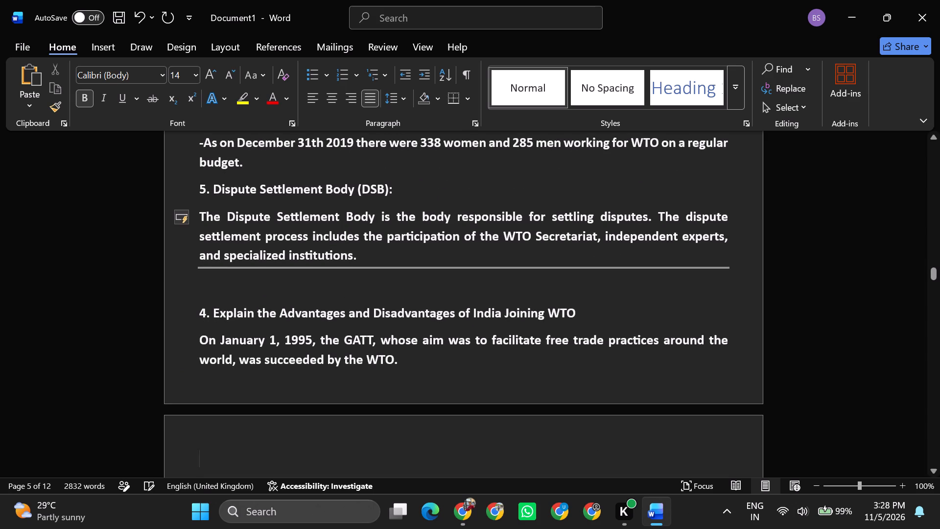
{"action": "key", "text": "Down"}
{"action": "key", "text": "BackSpace"}
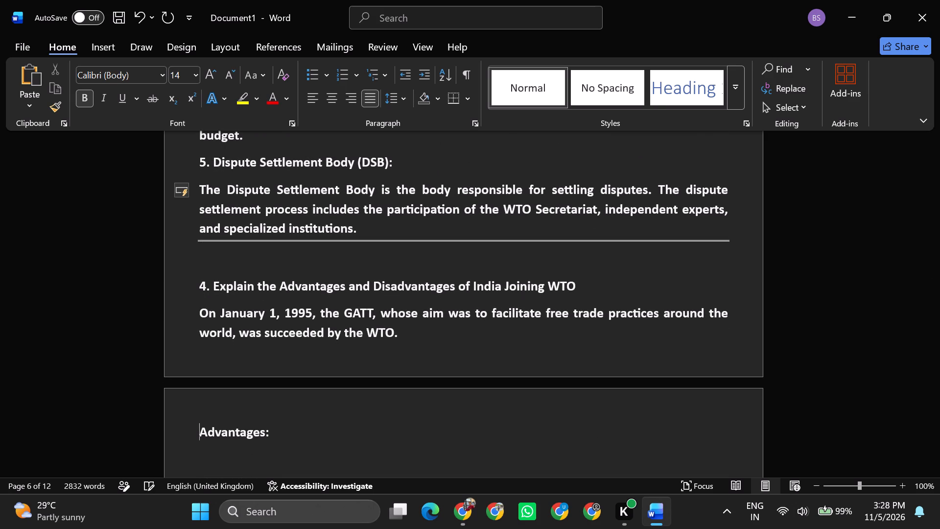
{"action": "key", "text": "Down"}
{"action": "key", "text": "Down"}
{"action": "key", "text": "BackSpace"}
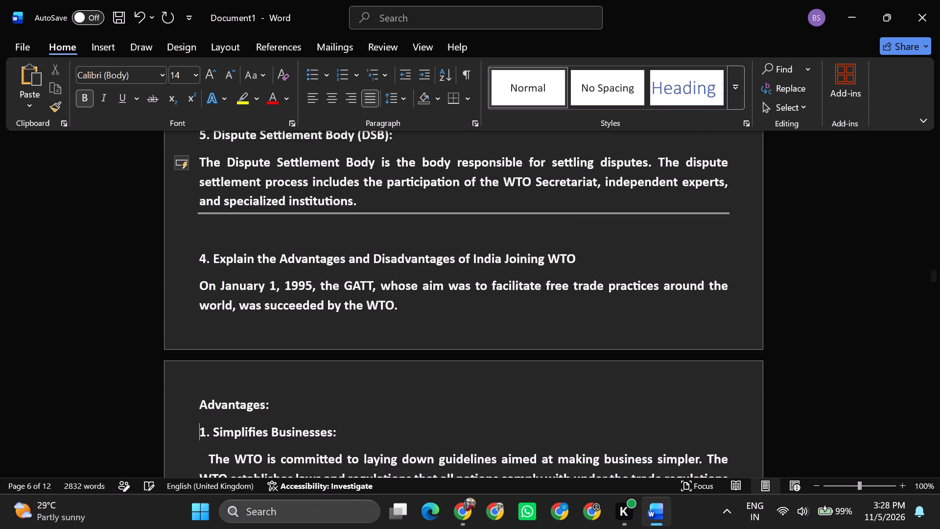
Remove the leading spaces before the paragraphs under "1. Simplifies Businesses:" and "2. Endorses Harmony:".
{"action": "key", "text": "Down"}
{"action": "key", "text": "Delete"}
{"action": "key", "text": "Delete"}
{"action": "key", "text": "Delete"}
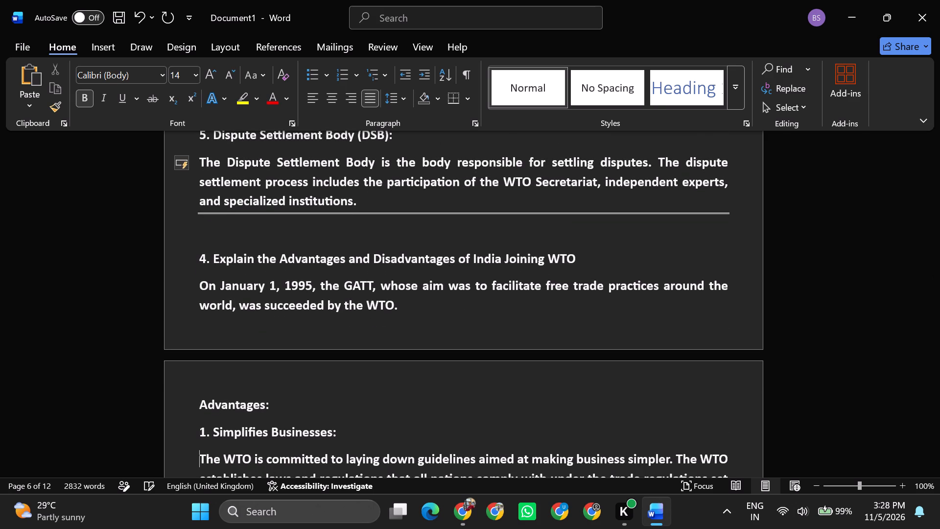
{"action": "key", "text": "Down"}
{"action": "key", "text": "Down"}
{"action": "key", "text": "Down"}
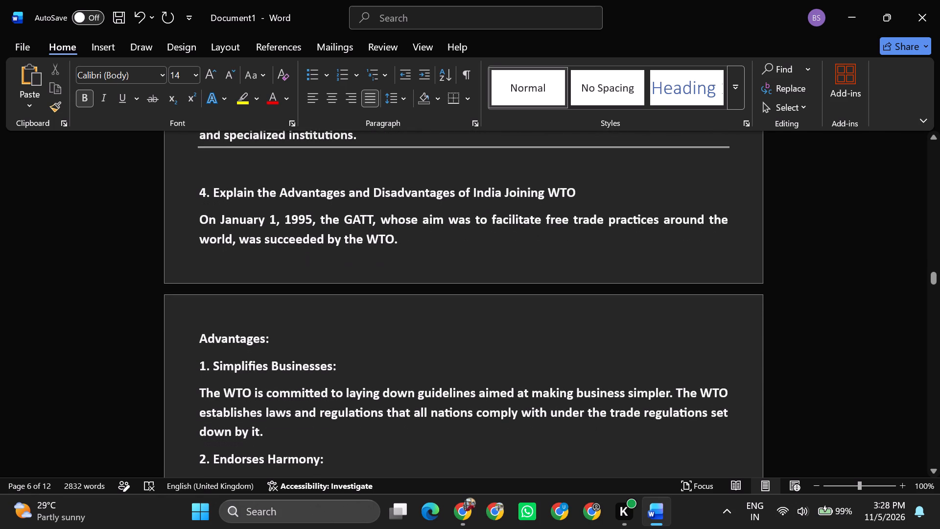
{"action": "key", "text": "Down"}
{"action": "key", "text": "Delete"}
{"action": "key", "text": "Delete"}
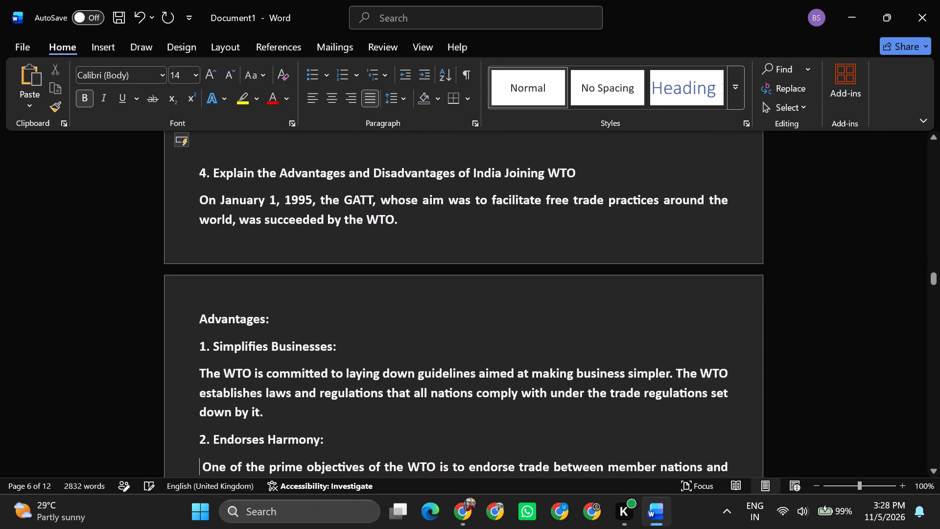
{"action": "key", "text": "Delete"}
Remove the leading spaces before the paragraph under "3. Promotes Monetary Progress:", keeping it on its own line below the heading.
{"action": "key", "text": "Down"}
{"action": "key", "text": "Down"}
{"action": "key", "text": "Down"}
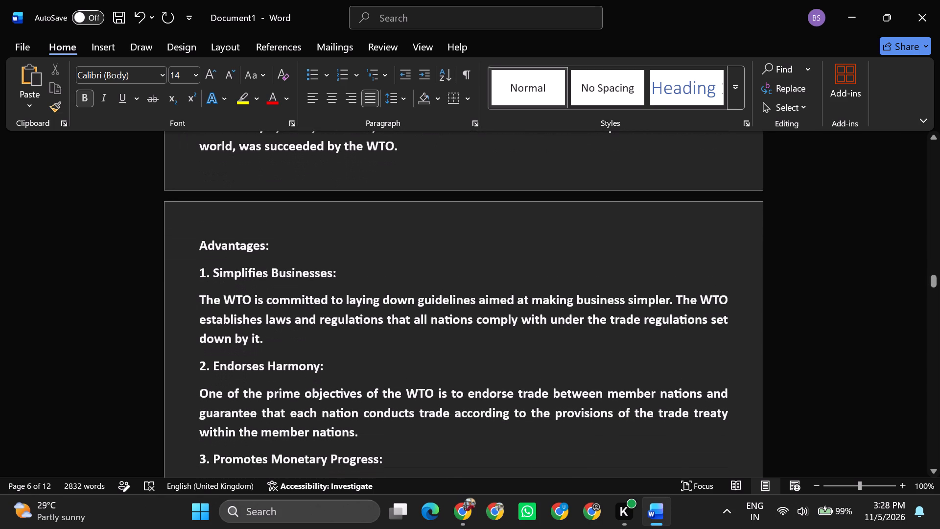
{"action": "key", "text": "Down"}
{"action": "key", "text": "Down"}
{"action": "key", "text": "Down"}
{"action": "key", "text": "Up"}
{"action": "key", "text": "Up"}
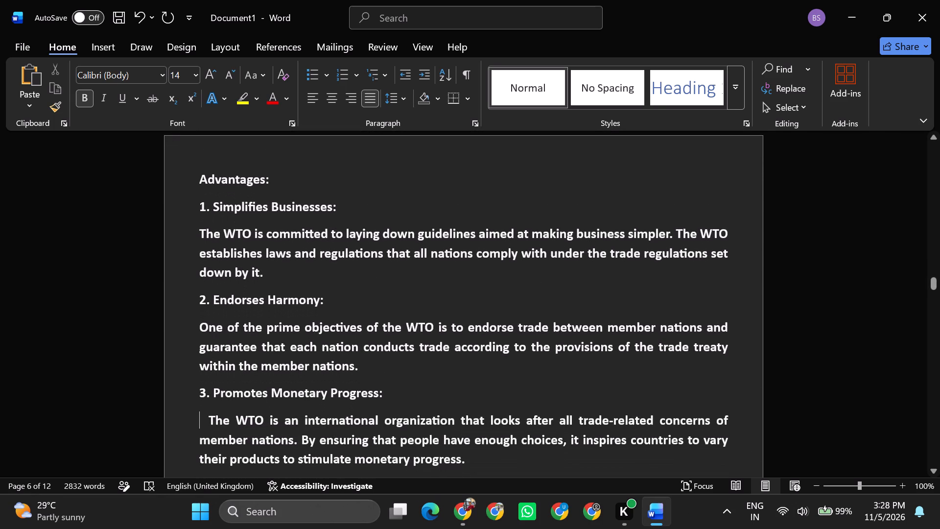
{"action": "key", "text": "BackSpace"}
{"action": "key", "text": "Delete"}
{"action": "key", "text": "Delete"}
{"action": "key", "text": "Delete"}
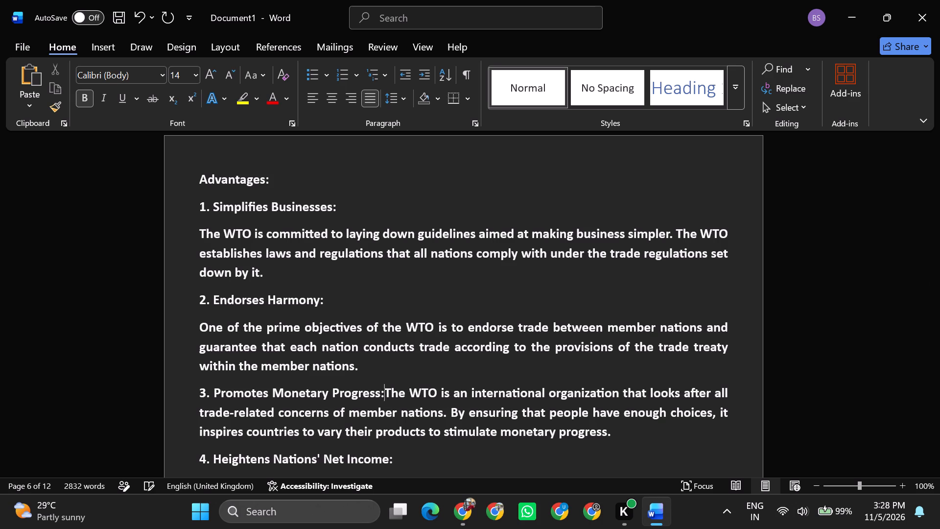
{"action": "key", "text": "Delete"}
{"action": "key", "text": "ctrl+z"}
{"action": "key", "text": "Return"}
Remove the leading spaces before the paragraph under "4. Heightens Nations' Net Income:".
{"action": "key", "text": "Down"}
{"action": "key", "text": "Up"}
{"action": "key", "text": "Down"}
{"action": "key", "text": "Down"}
{"action": "key", "text": "Down"}
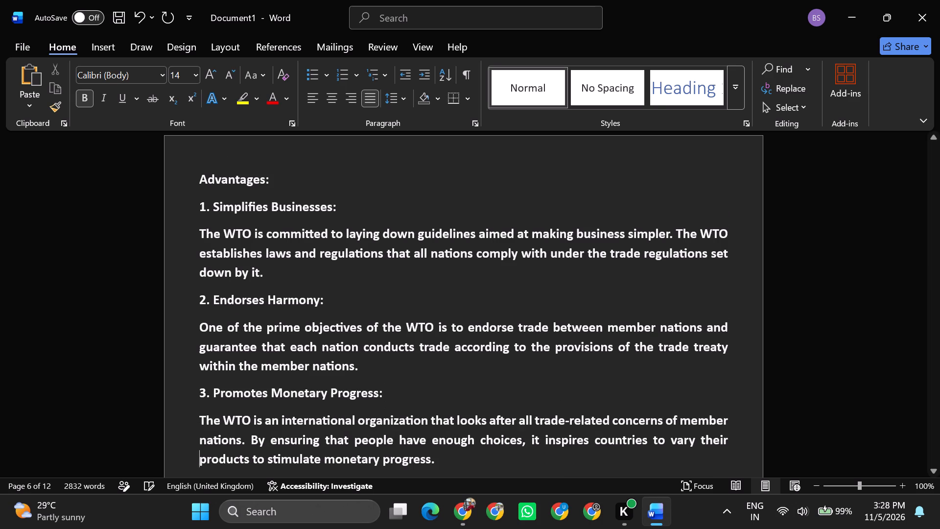
{"action": "key", "text": "Down"}
{"action": "key", "text": "Down"}
{"action": "key", "text": "Up"}
{"action": "key", "text": "Delete"}
{"action": "key", "text": "Delete"}
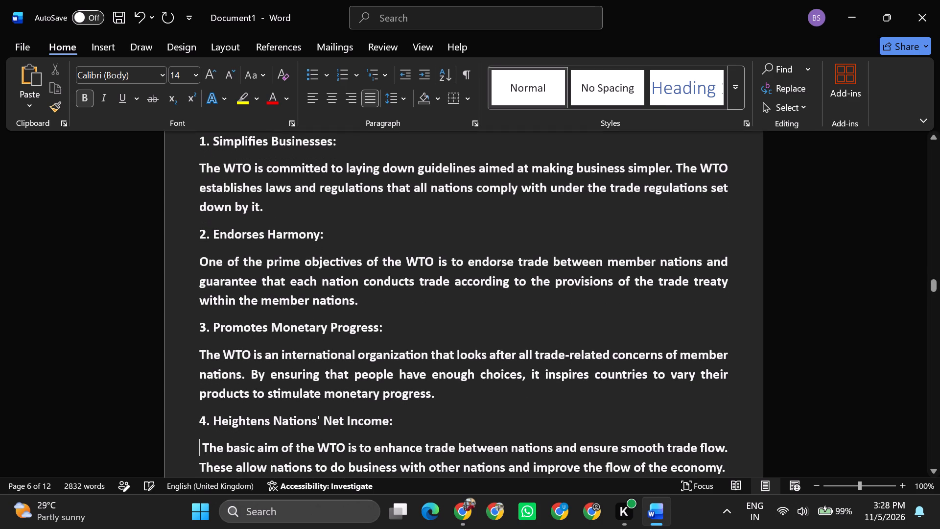
{"action": "key", "text": "Delete"}
Remove the leading spaces before the paragraph under "5. Lowers the Lifestyle Cost:".
{"action": "key", "text": "Down"}
{"action": "key", "text": "Down"}
{"action": "key", "text": "Down"}
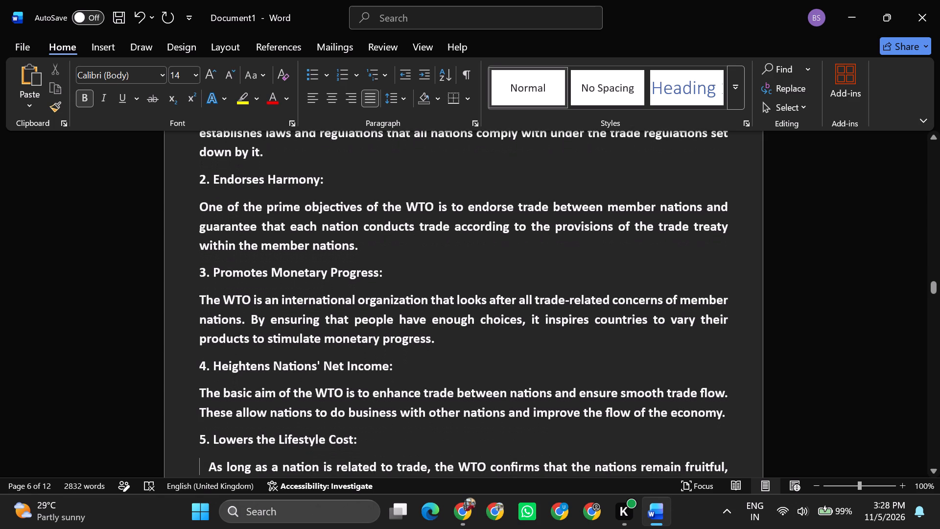
{"action": "key", "text": "Delete"}
{"action": "key", "text": "Delete"}
{"action": "key", "text": "Delete"}
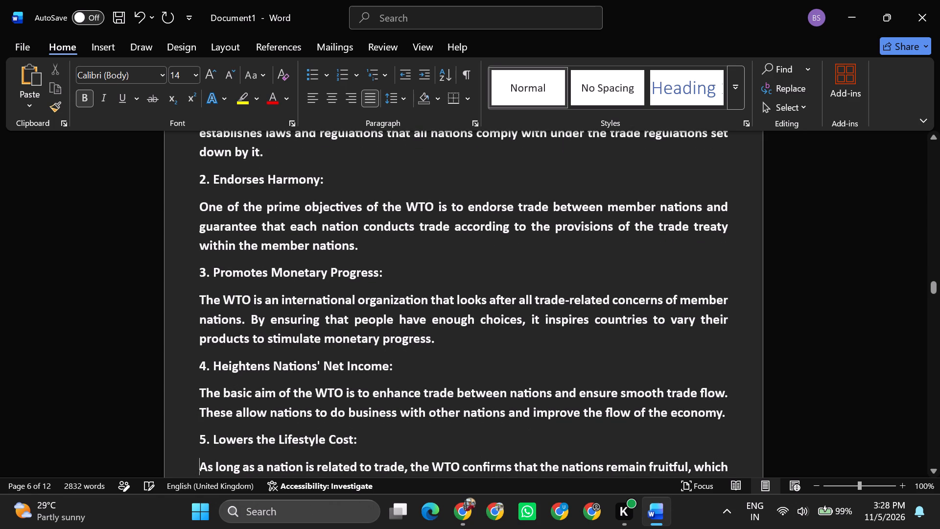
Remove the blank lines before the "Disadvantages:" heading and before "1. Insecurity:", keeping the heading text intact.
{"action": "key", "text": "Down"}
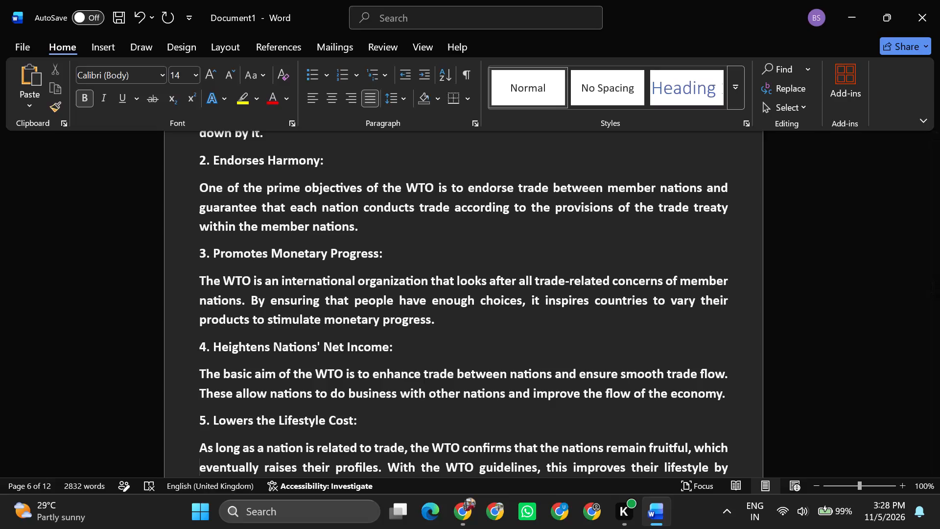
{"action": "key", "text": "Down"}
{"action": "key", "text": "Down"}
{"action": "key", "text": "Down"}
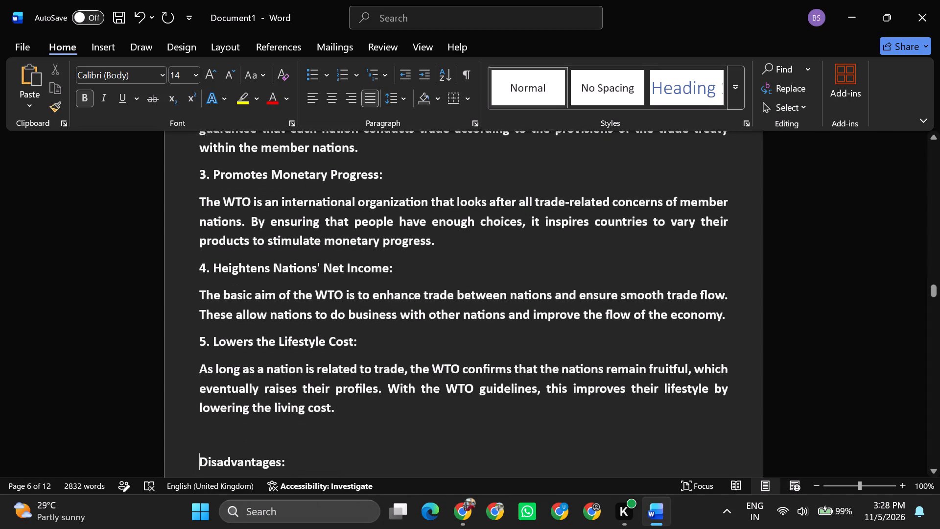
{"action": "key", "text": "Delete"}
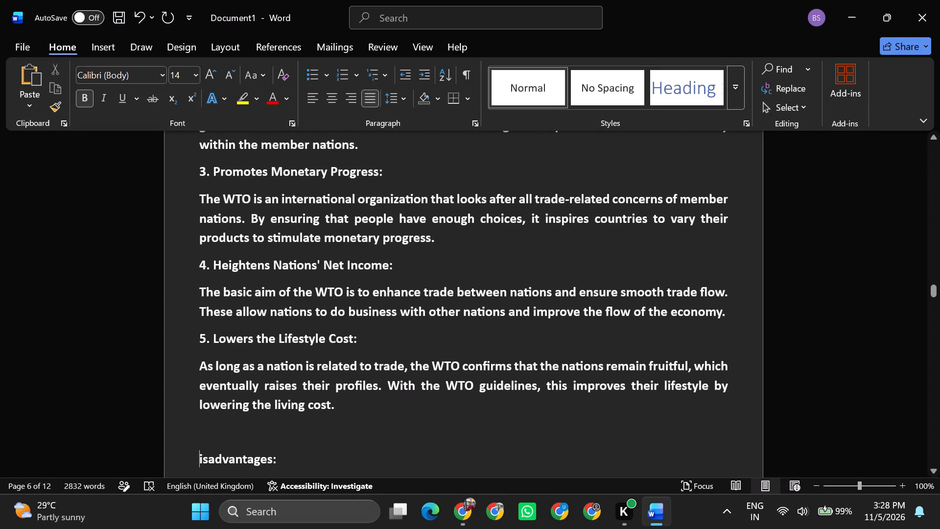
{"action": "key", "text": "ctrl+z"}
{"action": "key", "text": "BackSpace"}
{"action": "key", "text": "Down"}
{"action": "key", "text": "Down"}
{"action": "key", "text": "BackSpace"}
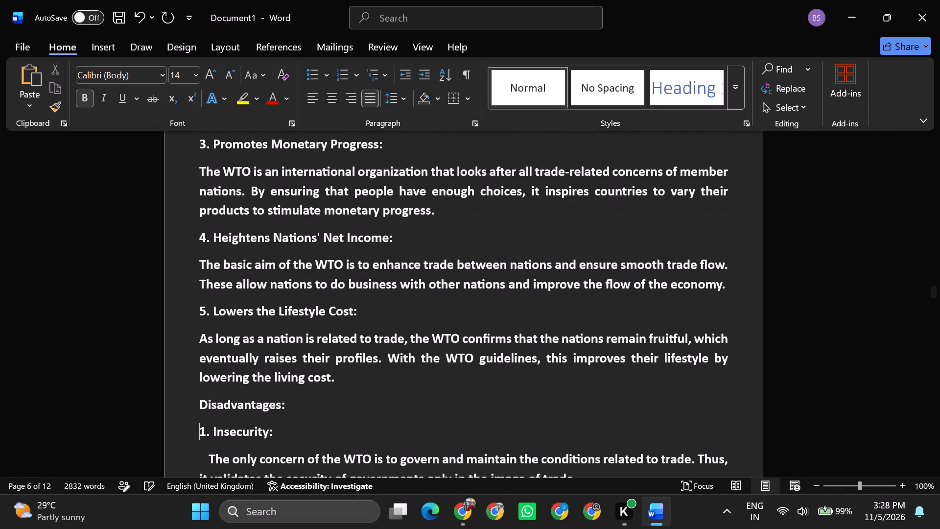
Remove the leading spaces before the paragraphs under "1. Insecurity:" and "2. Unfairness:".
{"action": "key", "text": "Down"}
{"action": "key", "text": "Delete"}
{"action": "key", "text": "Delete"}
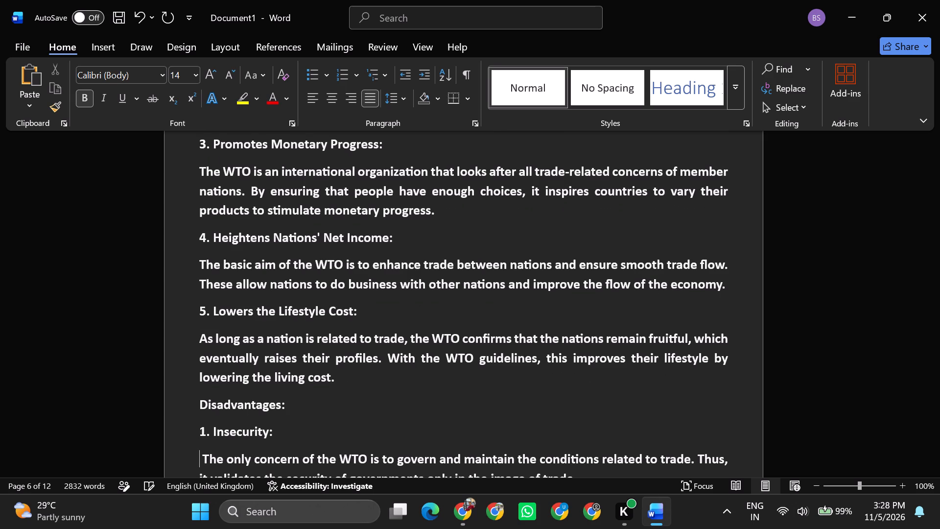
{"action": "key", "text": "Delete"}
{"action": "key", "text": "Down"}
{"action": "key", "text": "Down"}
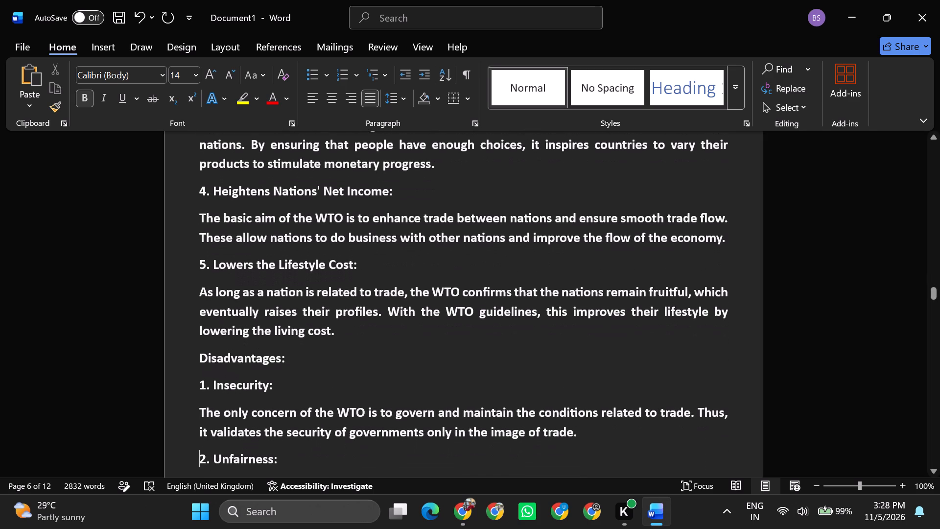
{"action": "key", "text": "Down"}
{"action": "key", "text": "Down"}
{"action": "key", "text": "Down"}
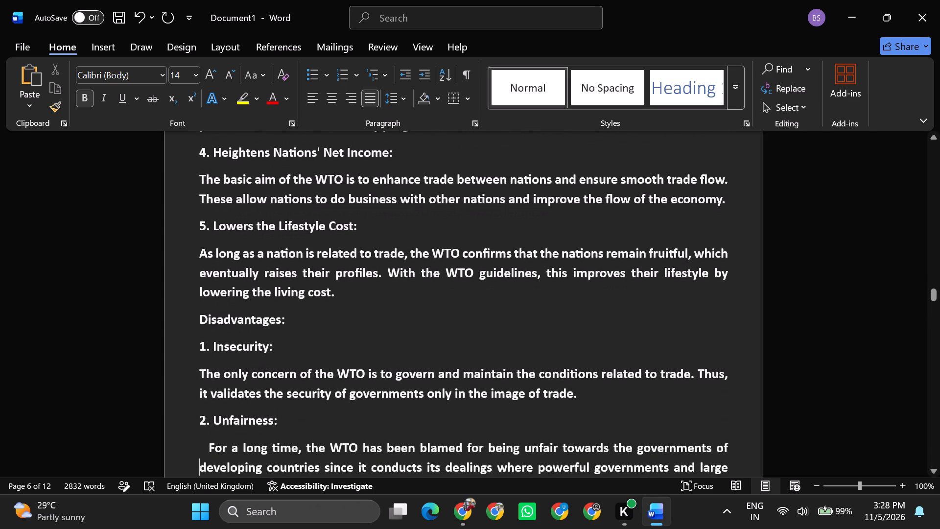
{"action": "key", "text": "Up"}
{"action": "key", "text": "Up"}
{"action": "key", "text": "Delete"}
{"action": "key", "text": "Delete"}
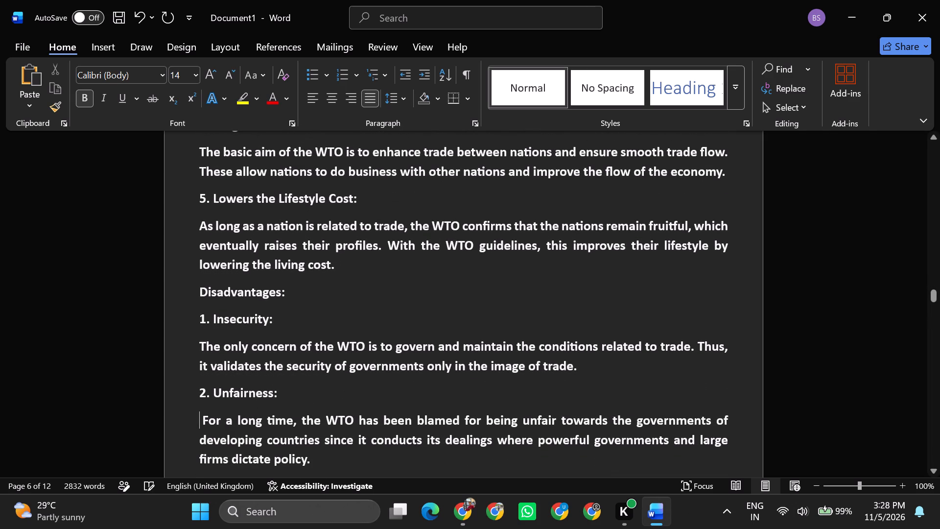
{"action": "key", "text": "Delete"}
Remove the leading spaces before the paragraph under "3. Disregards Labour Rights:", keeping the paragraph on its own line below the heading.
{"action": "key", "text": "Down"}
{"action": "key", "text": "Down"}
{"action": "key", "text": "Down"}
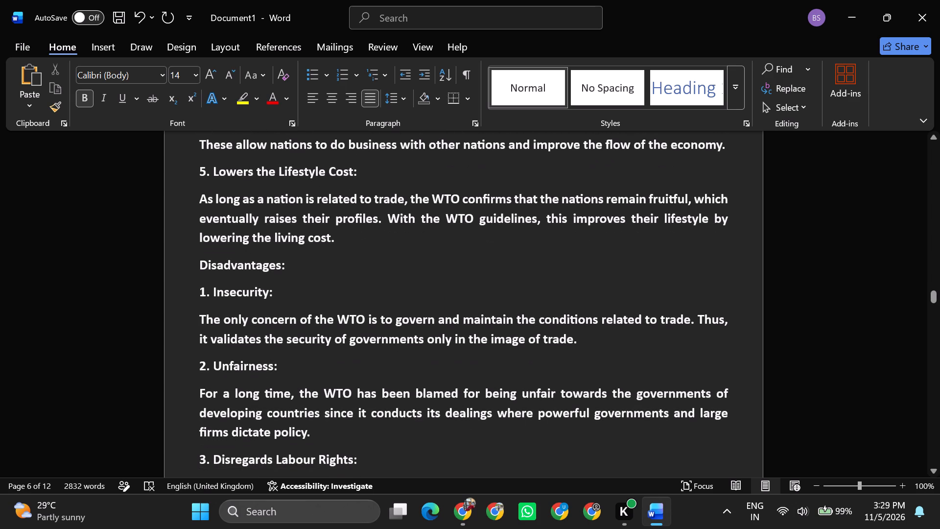
{"action": "key", "text": "Down"}
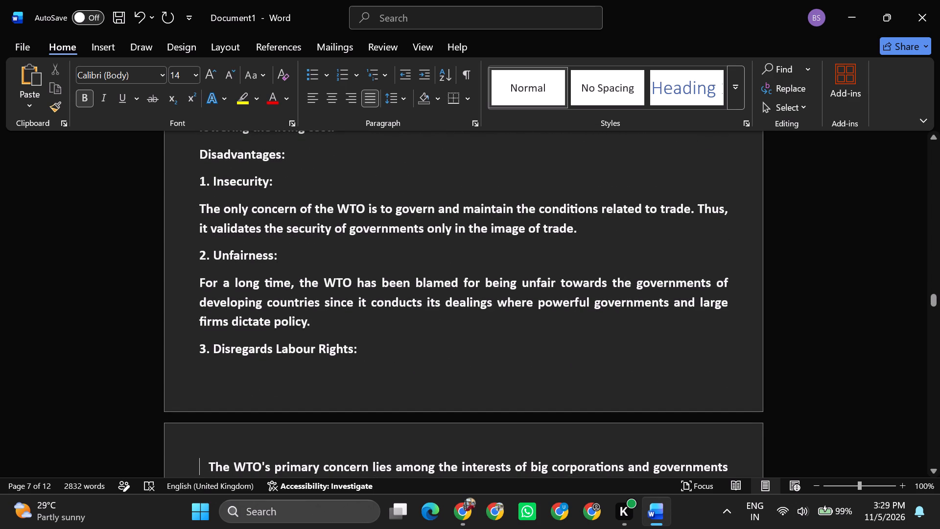
{"action": "key", "text": "Delete"}
{"action": "key", "text": "BackSpace"}
{"action": "key", "text": "Delete"}
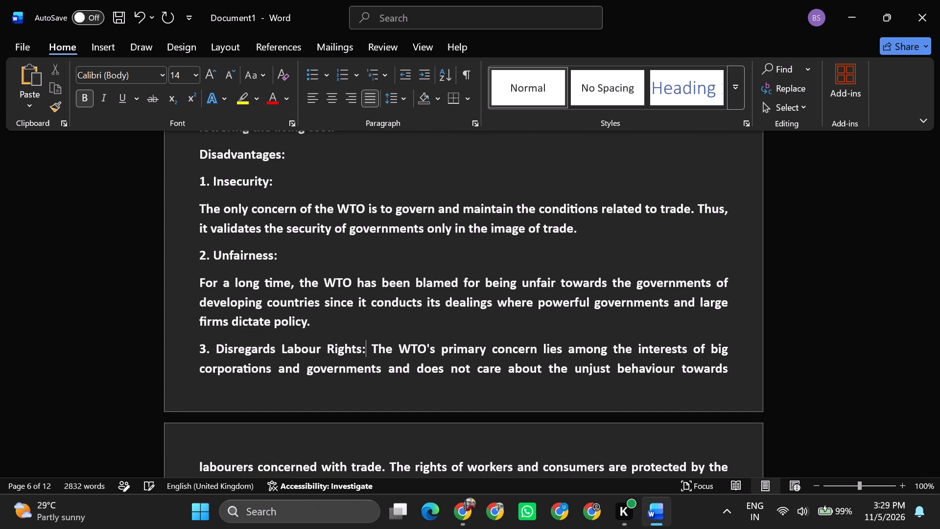
{"action": "key", "text": "Delete"}
{"action": "key", "text": "Return"}
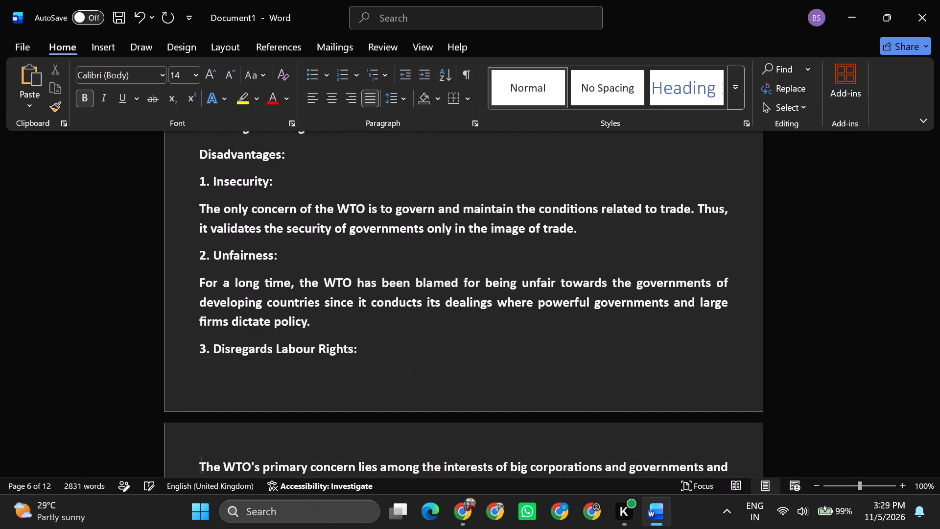
Insert a blank line before the "3. Disregards Labour Rights:" heading to move it onto the next page with its paragraph.
{"action": "key", "text": "Up"}
{"action": "key", "text": "backslash"}
{"action": "key", "text": "BackSpace"}
{"action": "key", "text": "Return"}
{"action": "key", "text": "Return"}
{"action": "key", "text": "BackSpace"}
Remove the leading spaces before the paragraph under "4. Bends Towards Multinationals:".
{"action": "key", "text": "Down"}
{"action": "key", "text": "Down"}
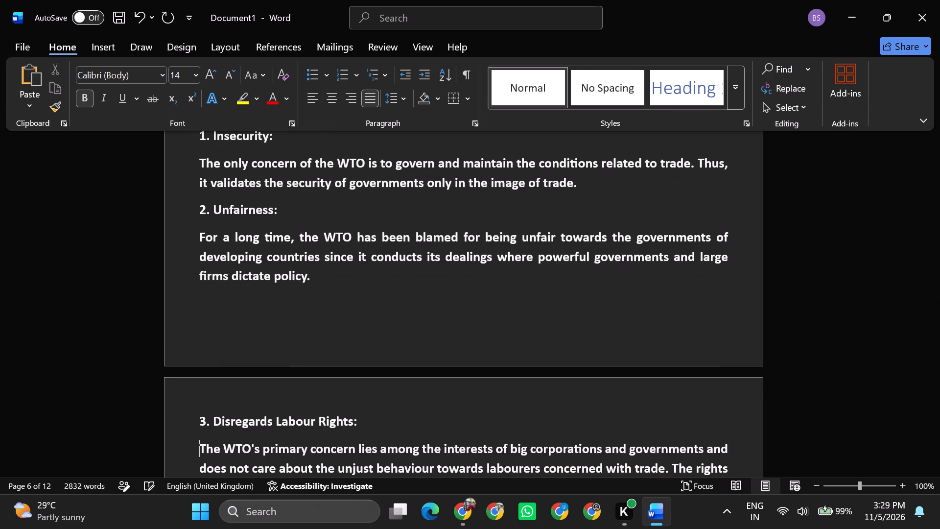
{"action": "key", "text": "Down"}
{"action": "key", "text": "Down"}
{"action": "key", "text": "Down"}
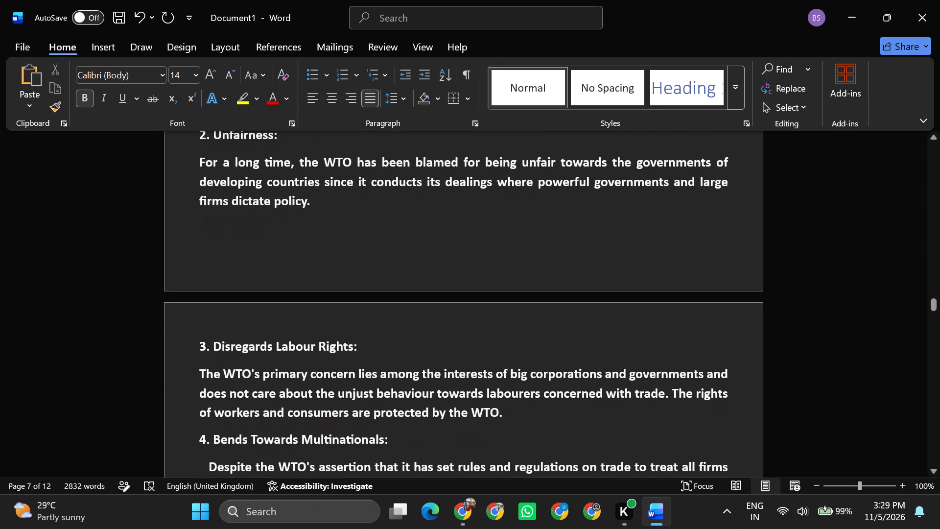
{"action": "key", "text": "Delete"}
{"action": "key", "text": "Delete"}
{"action": "key", "text": "Delete"}
Remove the leading spaces before the paragraph under "5. Harms Nations:".
{"action": "key", "text": "Down"}
{"action": "key", "text": "Down"}
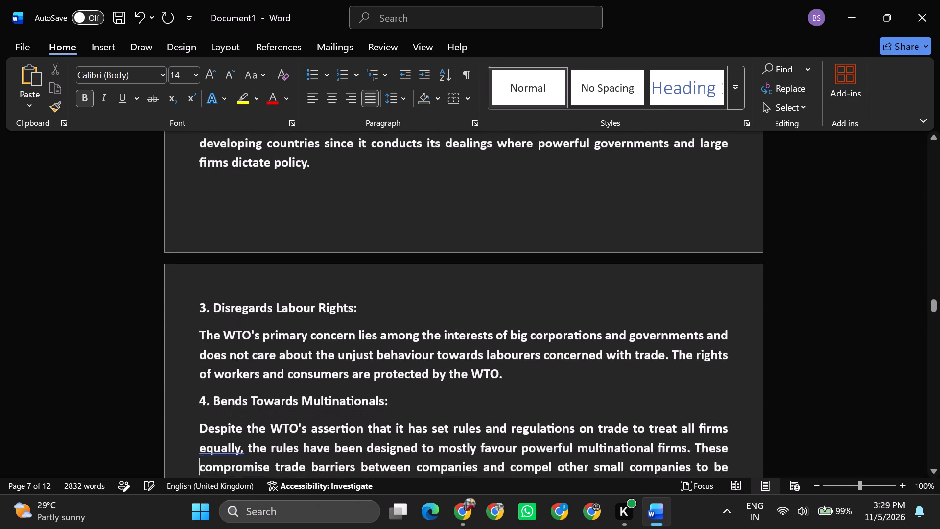
{"action": "key", "text": "Down"}
{"action": "key", "text": "Down"}
{"action": "key", "text": "Down"}
{"action": "key", "text": "Delete"}
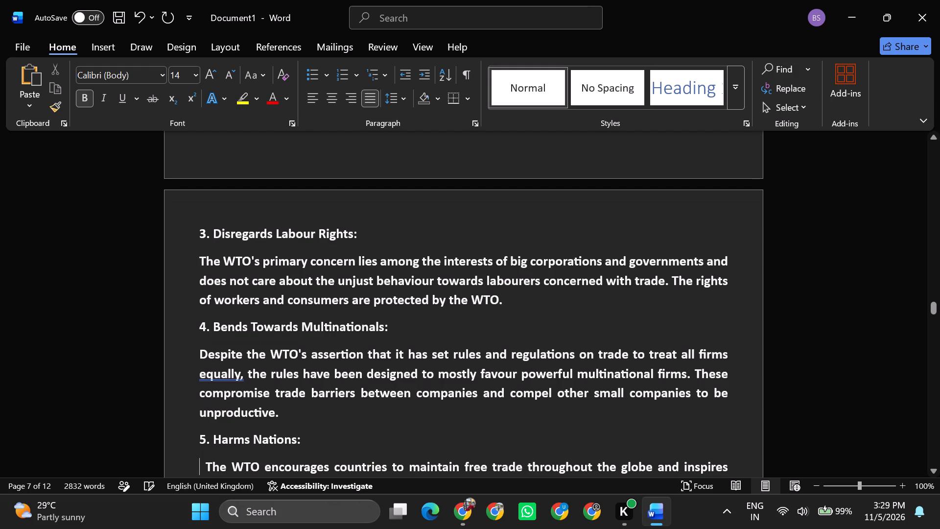
{"action": "key", "text": "Delete"}
{"action": "key", "text": "Delete"}
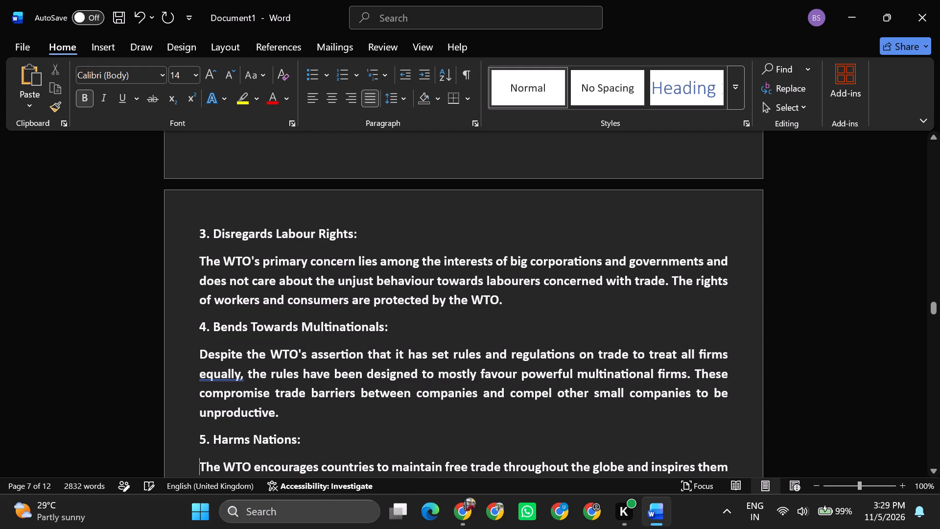
Add a "===" divider line across the page below the "5. Harms Nations:" paragraph.
{"action": "key", "text": "Down"}
{"action": "key", "text": "Down"}
{"action": "key", "text": "Down"}
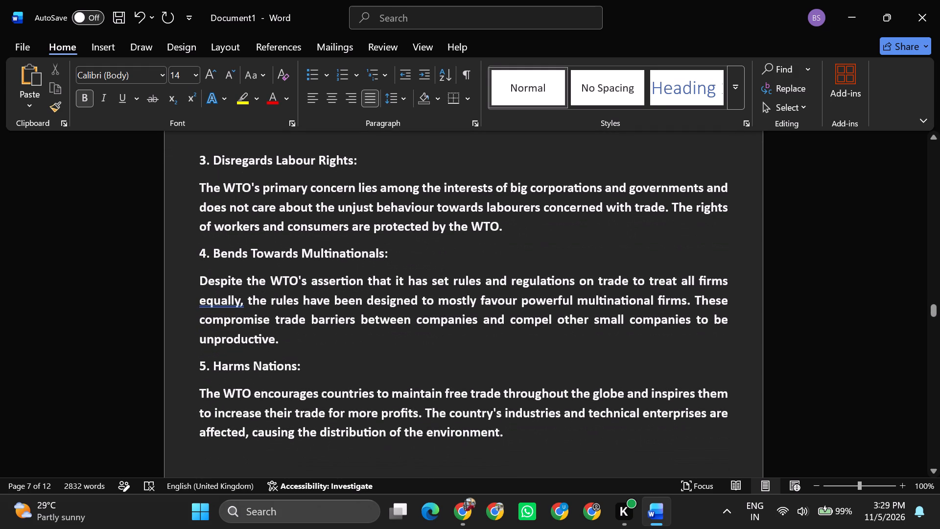
{"action": "type", "text": "==="}
{"action": "key", "text": "Return"}
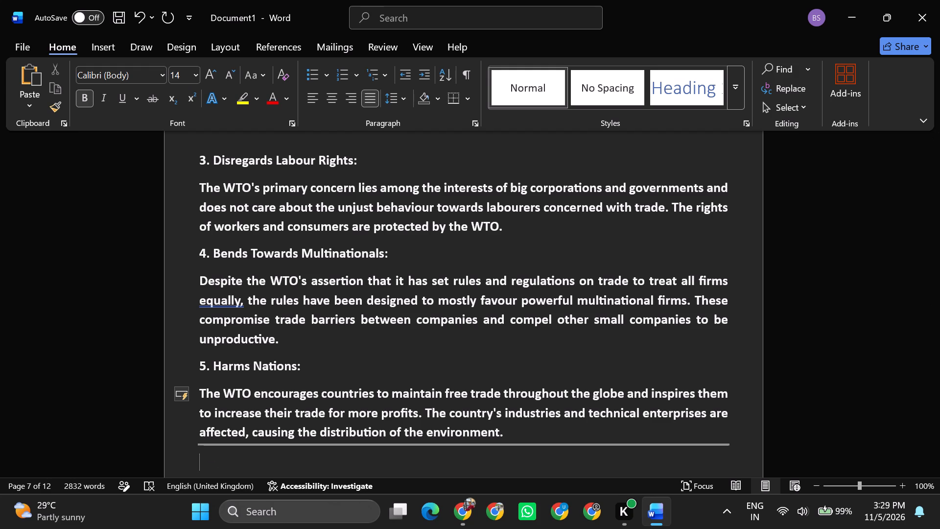
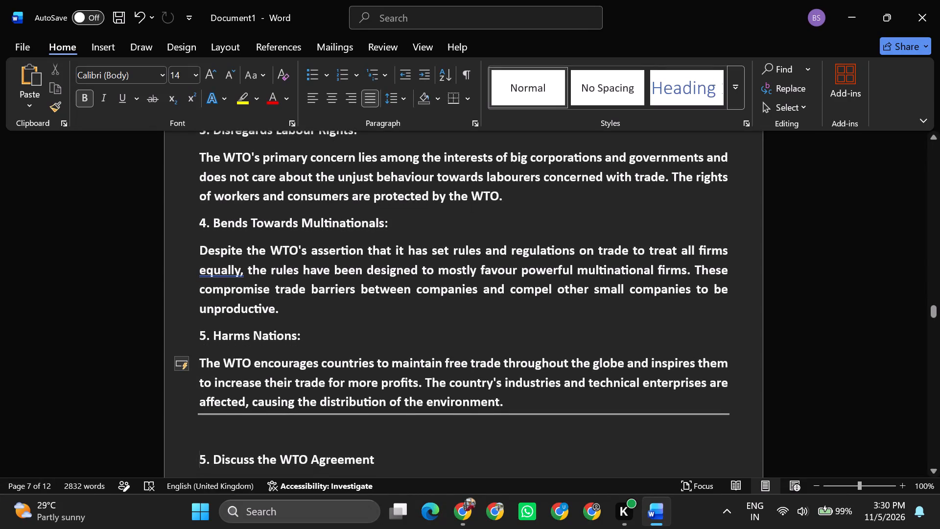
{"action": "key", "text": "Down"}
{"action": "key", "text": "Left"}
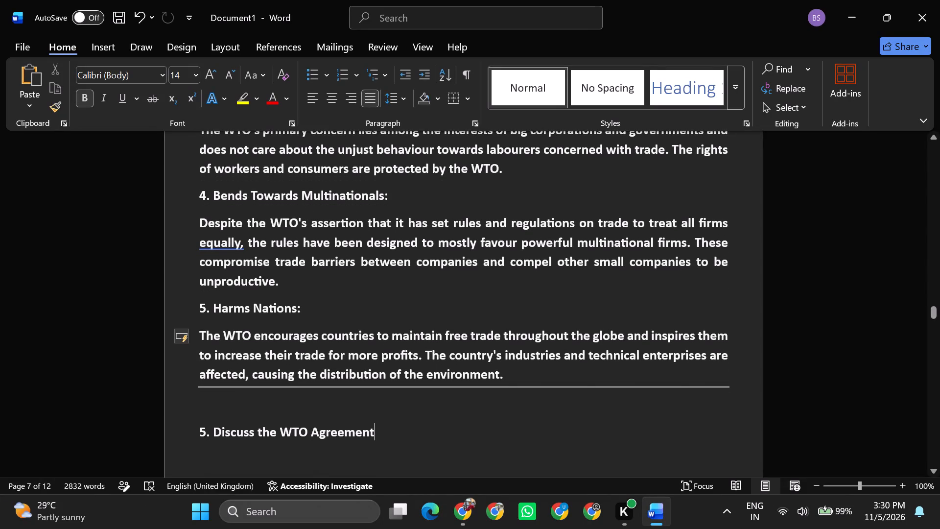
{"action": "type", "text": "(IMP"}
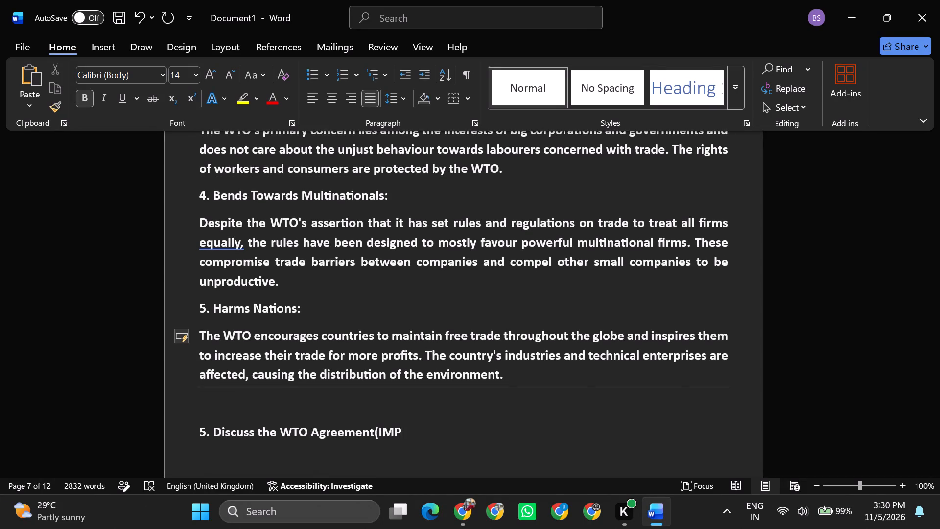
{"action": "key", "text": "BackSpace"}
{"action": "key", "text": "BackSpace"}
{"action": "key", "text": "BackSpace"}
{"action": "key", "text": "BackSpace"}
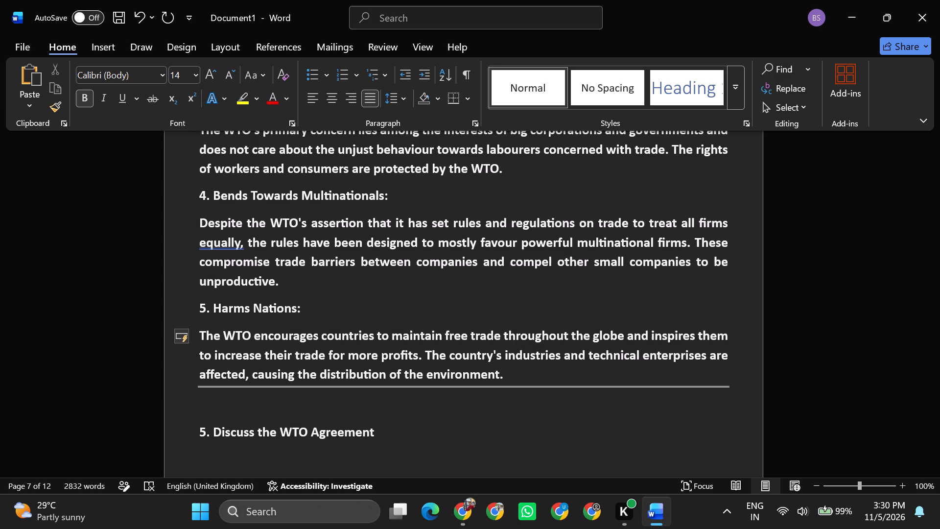
Add "(IMP) " in front of the "5. Discuss the WTO Agreement" heading.
{"action": "key", "text": "Right"}
{"action": "key", "text": "Up"}
{"action": "key", "text": "shift+parenleft"}
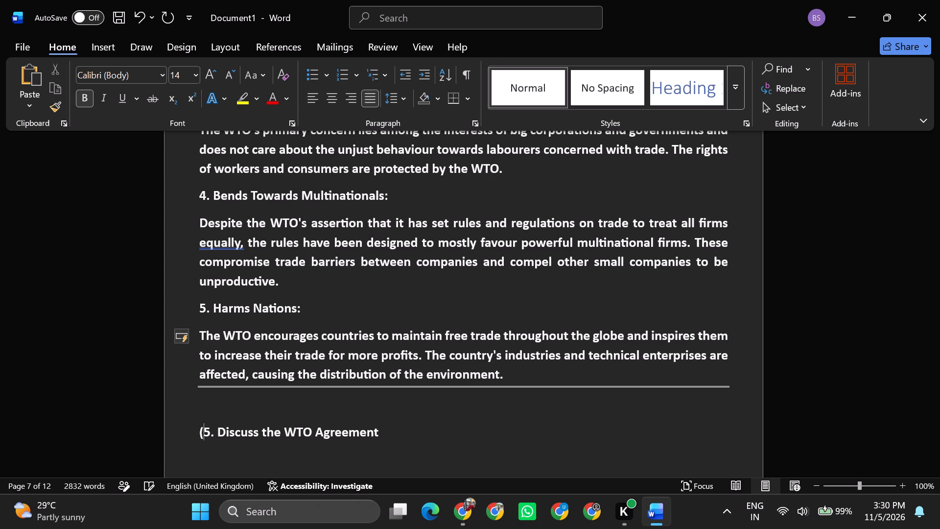
{"action": "type", "text": "IMP"}
{"action": "type", "text": ")"}
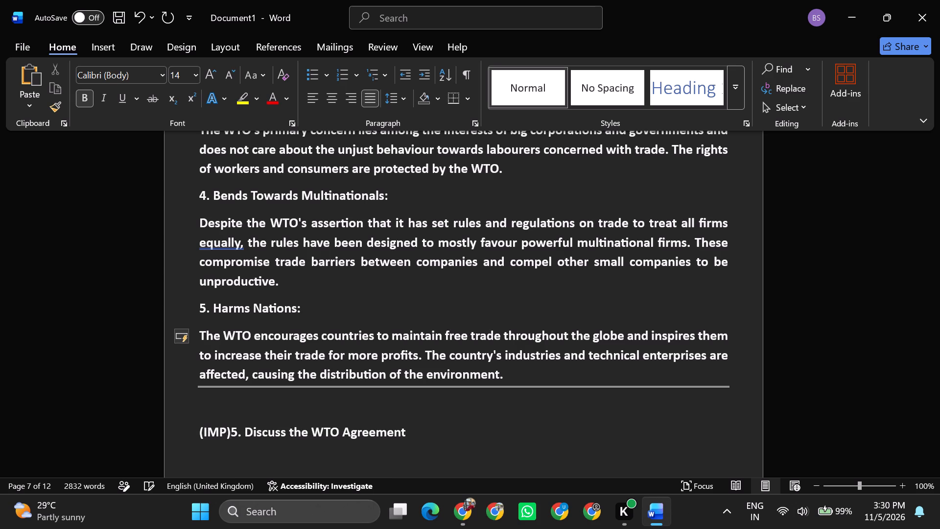
{"action": "key", "text": "space"}
Remove the blank lines above and below the sentence "The agreements establishing the WTO consist of the following:".
{"action": "key", "text": "Down"}
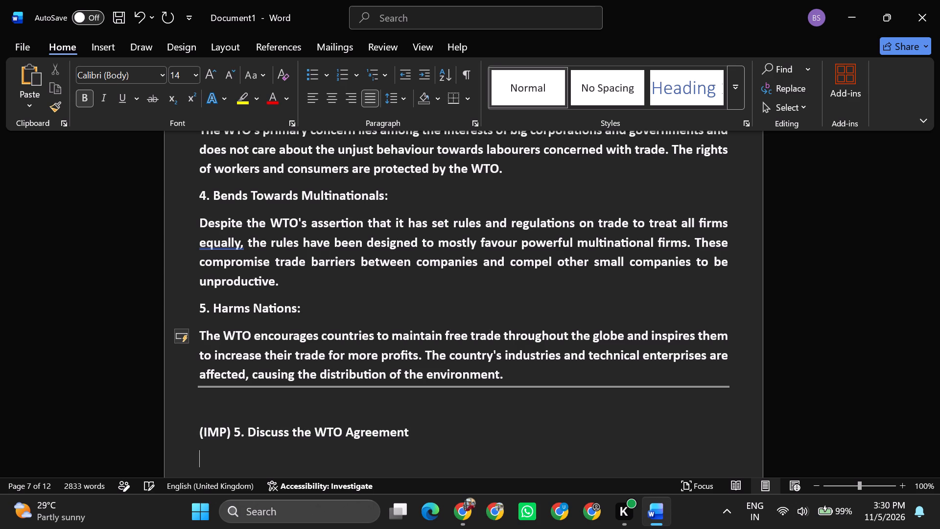
{"action": "key", "text": "Down"}
{"action": "key", "text": "Up"}
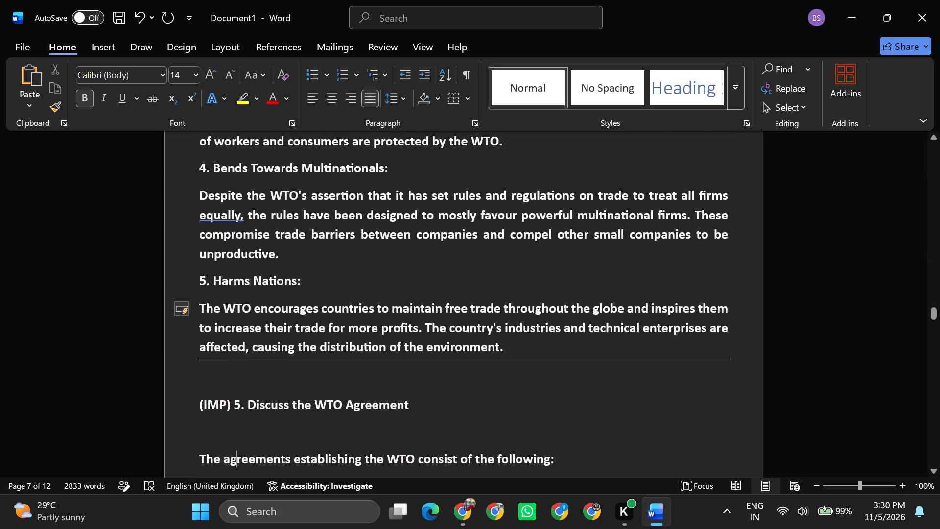
{"action": "key", "text": "Right"}
{"action": "key", "text": "BackSpace"}
{"action": "key", "text": "Down"}
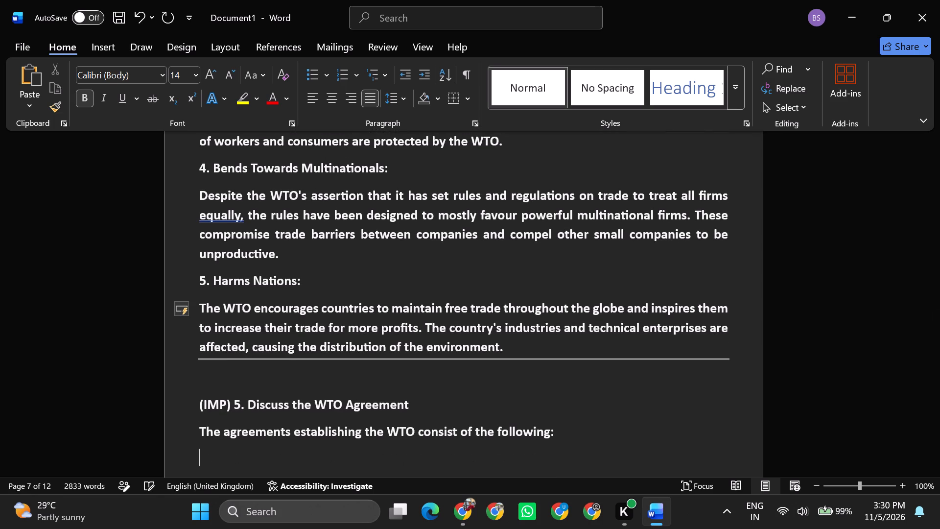
{"action": "key", "text": "Down"}
{"action": "key", "text": "BackSpace"}
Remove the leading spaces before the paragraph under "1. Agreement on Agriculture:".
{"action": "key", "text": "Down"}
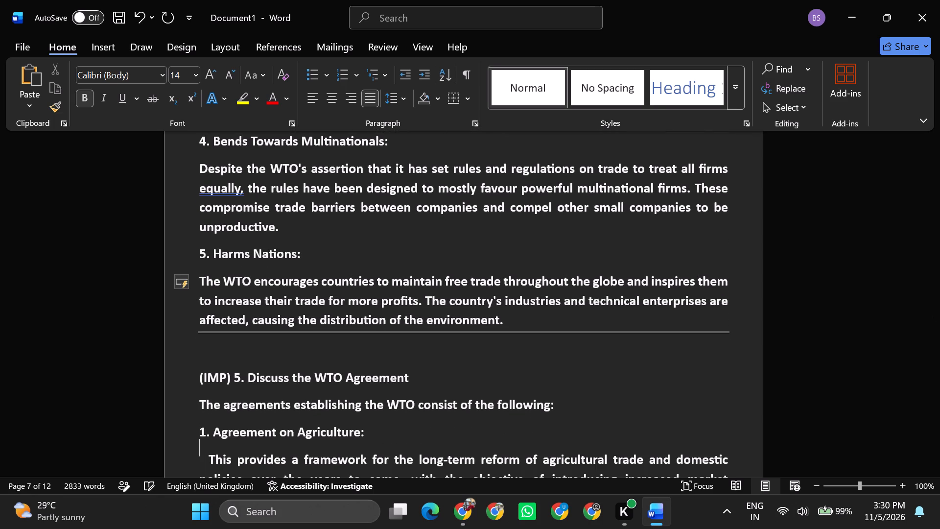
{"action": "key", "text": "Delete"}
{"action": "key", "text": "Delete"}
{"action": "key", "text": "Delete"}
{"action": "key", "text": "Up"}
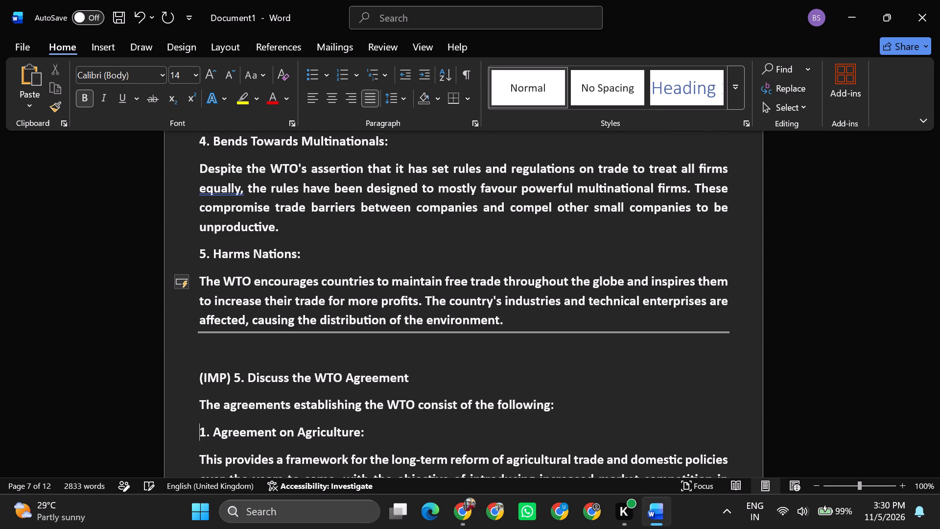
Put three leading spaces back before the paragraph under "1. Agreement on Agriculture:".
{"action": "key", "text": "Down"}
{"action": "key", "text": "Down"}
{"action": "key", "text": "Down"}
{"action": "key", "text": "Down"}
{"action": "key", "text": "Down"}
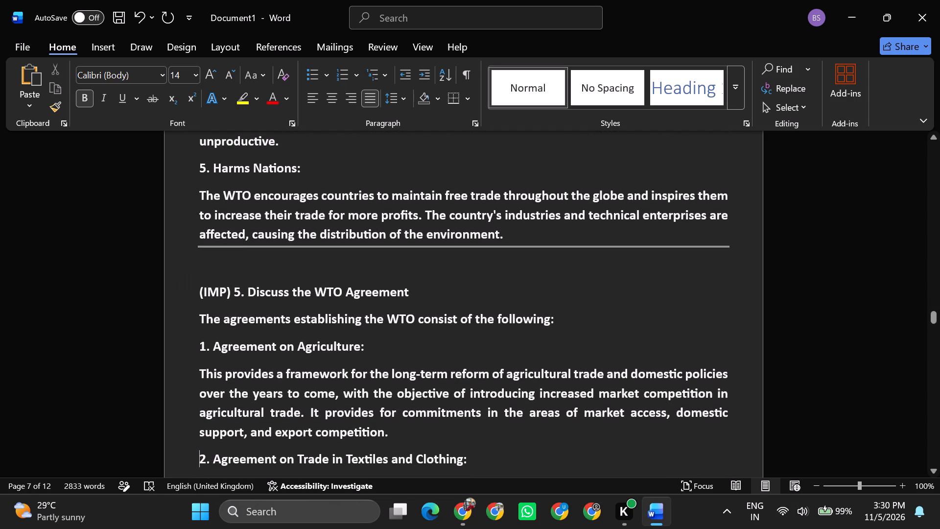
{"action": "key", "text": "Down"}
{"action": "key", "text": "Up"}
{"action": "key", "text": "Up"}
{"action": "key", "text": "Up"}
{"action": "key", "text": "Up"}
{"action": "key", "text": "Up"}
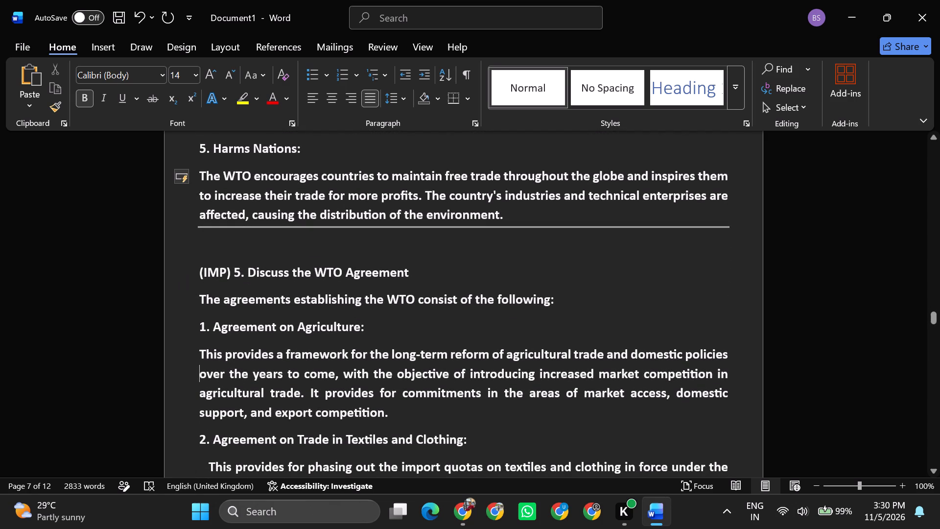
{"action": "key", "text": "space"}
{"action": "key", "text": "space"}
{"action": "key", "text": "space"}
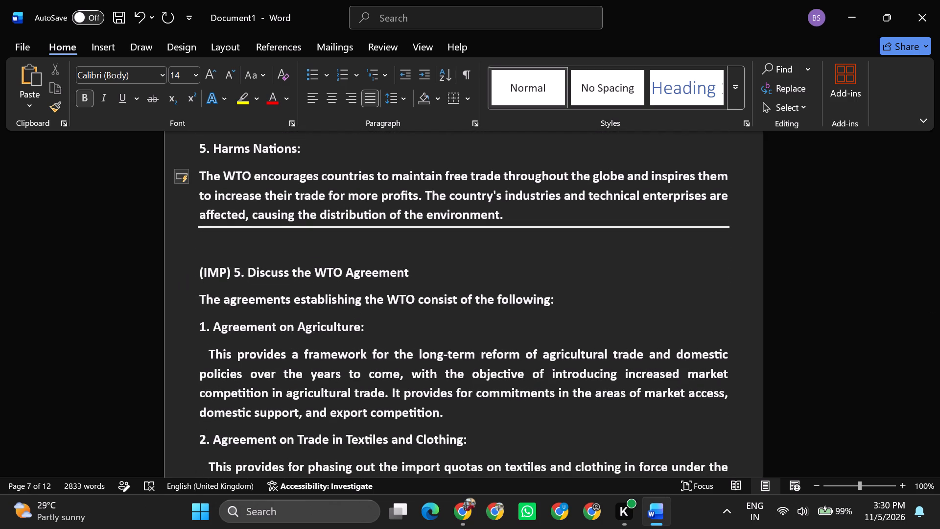
Remove the three leading spaces before the line "The features of TRIMs are:" in the Agreement on TRIMs section.
{"action": "key", "text": "Down"}
{"action": "key", "text": "Right"}
{"action": "key", "text": "Down"}
{"action": "key", "text": "Down"}
{"action": "key", "text": "Down"}
{"action": "key", "text": "Down"}
{"action": "key", "text": "Left"}
{"action": "key", "text": "Left"}
{"action": "key", "text": "Left"}
{"action": "key", "text": "Left"}
{"action": "key", "text": "Down"}
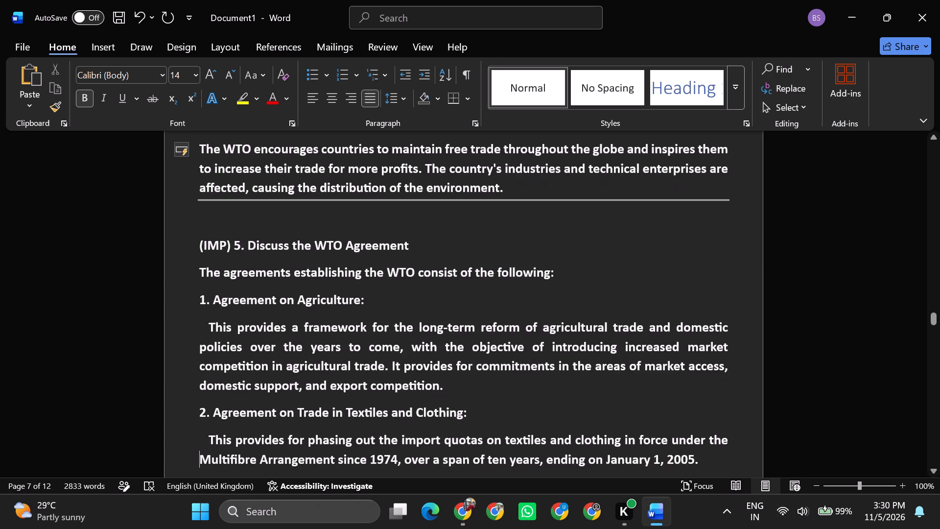
{"action": "key", "text": "Down"}
{"action": "key", "text": "Down"}
{"action": "key", "text": "Down"}
{"action": "key", "text": "Down"}
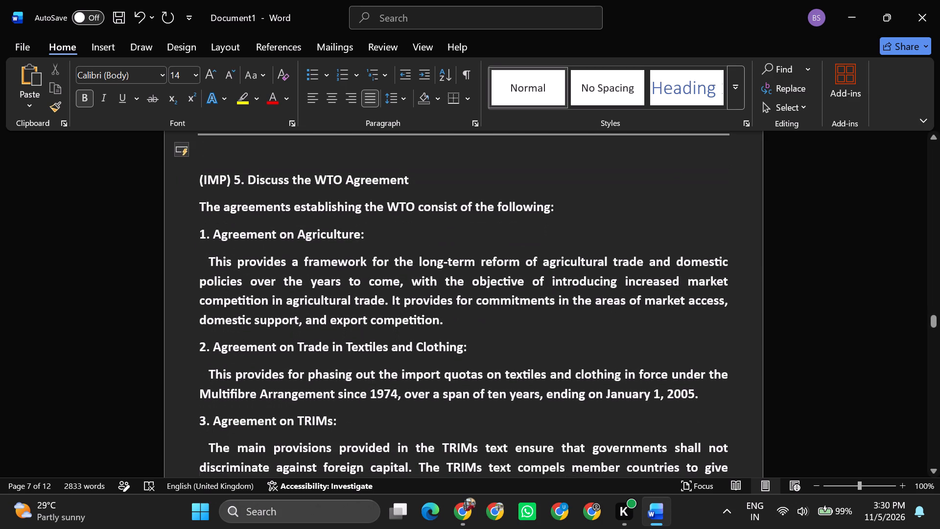
{"action": "key", "text": "Down"}
{"action": "key", "text": "Down"}
{"action": "key", "text": "Down"}
{"action": "key", "text": "Up"}
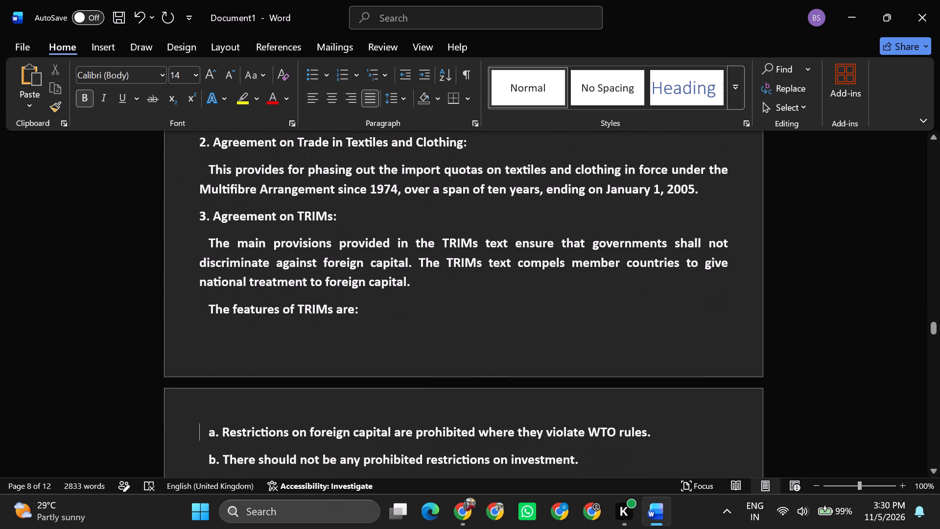
{"action": "key", "text": "Up"}
{"action": "key", "text": "Up"}
{"action": "key", "text": "Down"}
{"action": "key", "text": "shift+Right"}
{"action": "key", "text": "shift+Right"}
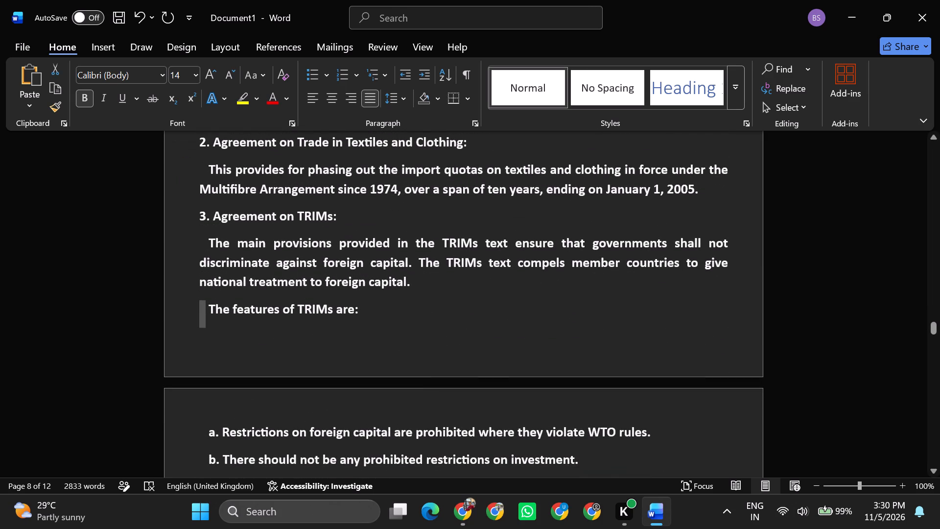
{"action": "key", "text": "shift+Right"}
{"action": "key", "text": "BackSpace"}
Remove the three leading spaces before each of points a, b and c under "The features of TRIMs are:".
{"action": "key", "text": "Down"}
{"action": "key", "text": "Down"}
{"action": "key", "text": "Up"}
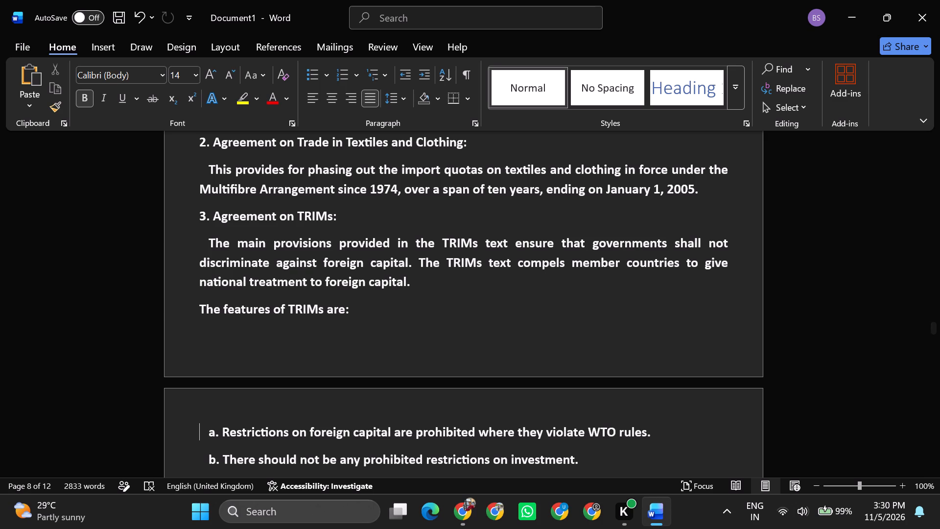
{"action": "key", "text": "shift+Right"}
{"action": "key", "text": "shift+Right"}
{"action": "key", "text": "shift+Right"}
{"action": "key", "text": "BackSpace"}
{"action": "key", "text": "Down"}
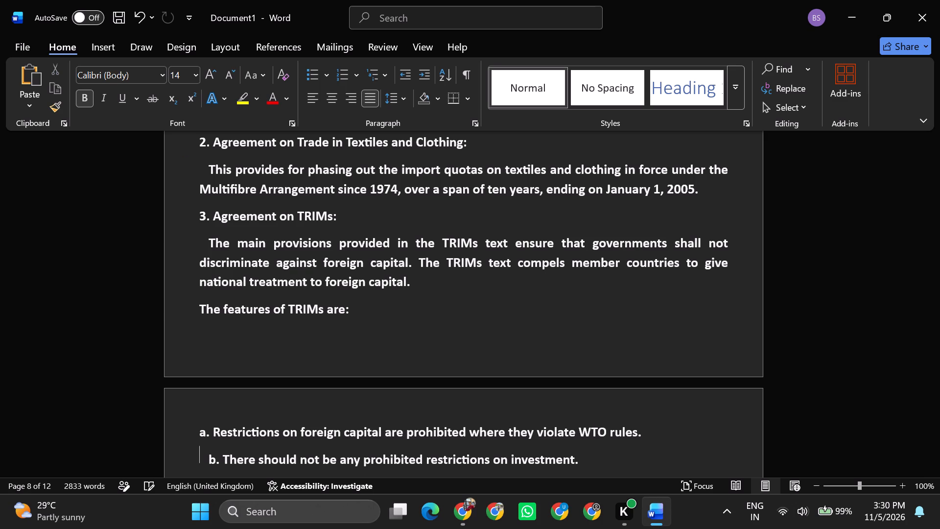
{"action": "key", "text": "shift+Right"}
{"action": "key", "text": "shift+Right"}
{"action": "key", "text": "shift+Right"}
{"action": "key", "text": "BackSpace"}
{"action": "key", "text": "Down"}
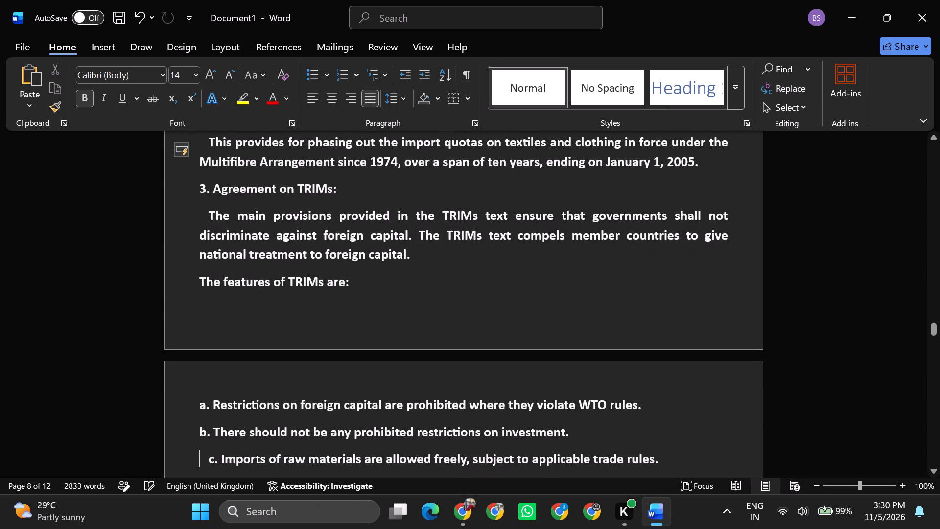
{"action": "key", "text": "shift+Right"}
{"action": "key", "text": "shift+Right"}
{"action": "key", "text": "shift+Right"}
{"action": "key", "text": "BackSpace"}
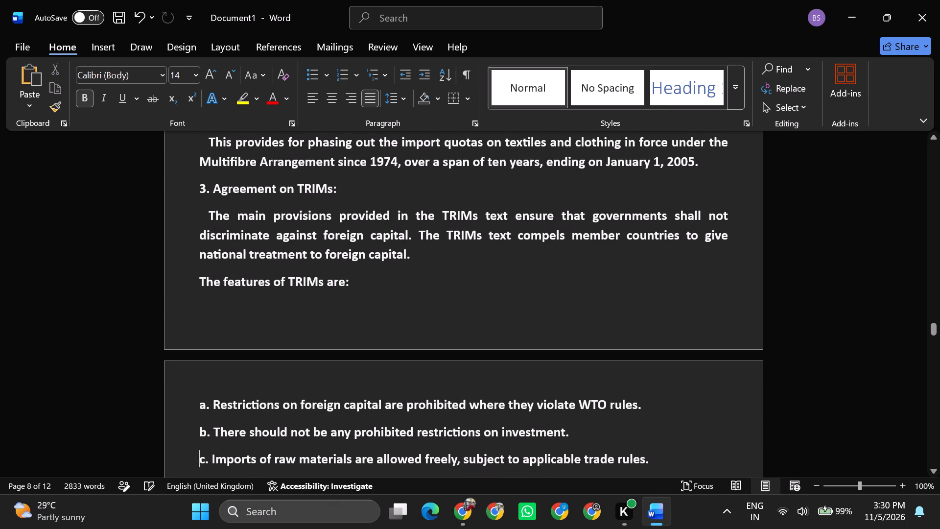
Add a "===" divider line across the page below the "5. Dispute Settlement Body (DSB):" paragraph.
{"action": "key", "text": "Down"}
{"action": "key", "text": "Down"}
{"action": "key", "text": "Down"}
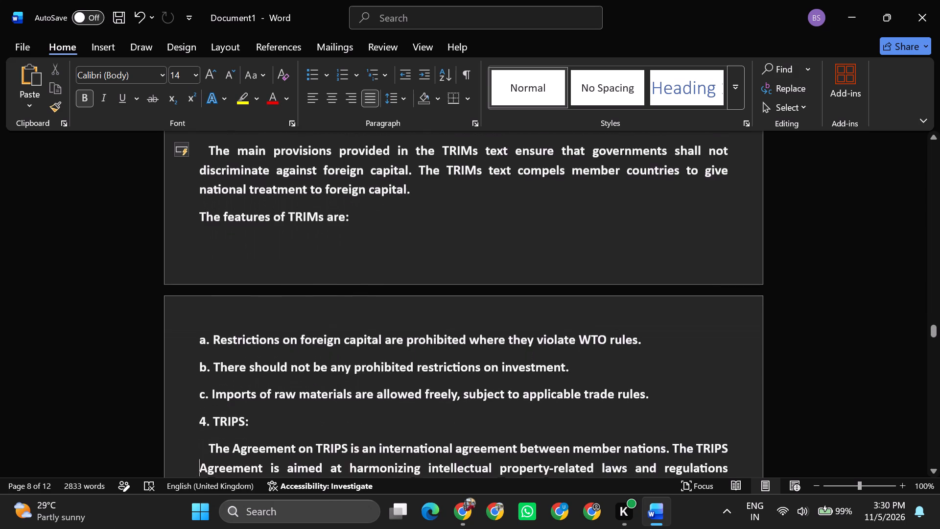
{"action": "key", "text": "Down"}
{"action": "key", "text": "Down"}
{"action": "key", "text": "Down"}
{"action": "key", "text": "Down"}
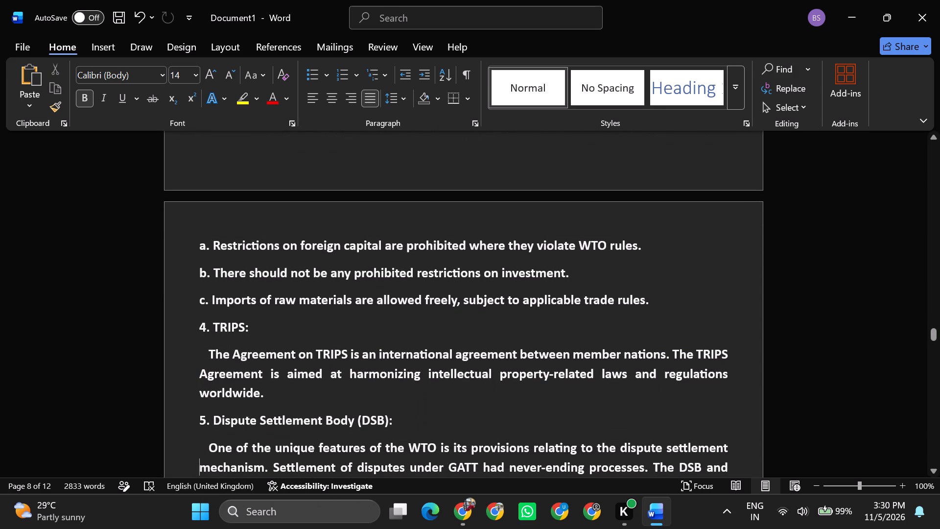
{"action": "key", "text": "Down"}
{"action": "key", "text": "Down"}
{"action": "key", "text": "Down"}
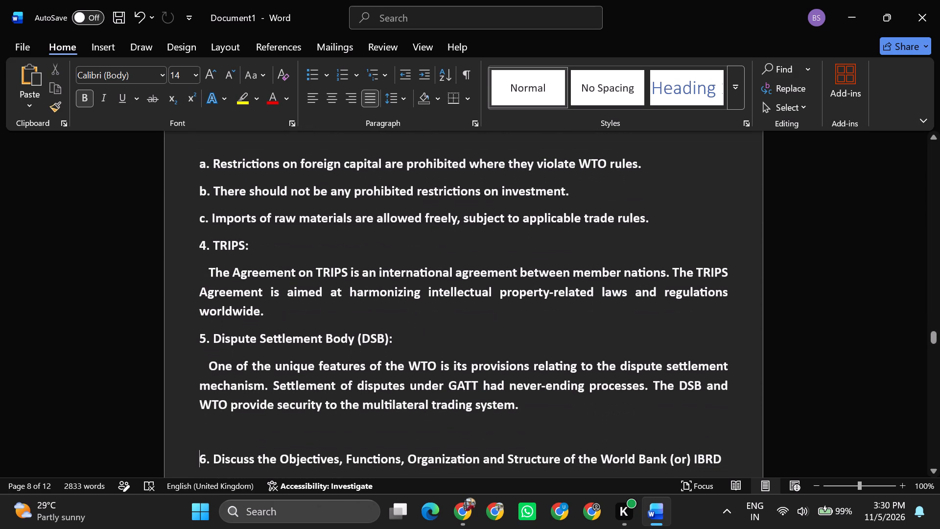
{"action": "key", "text": "Up"}
{"action": "type", "text": "==="}
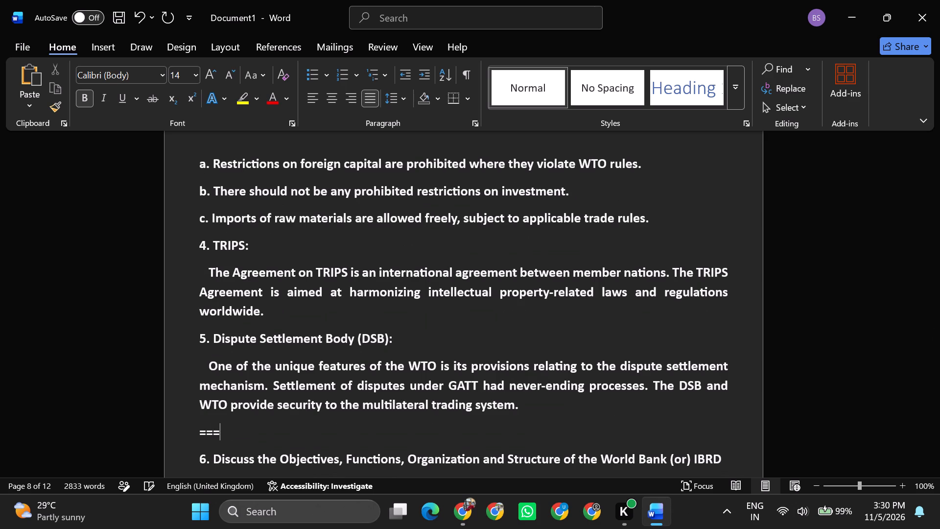
{"action": "key", "text": "Return"}
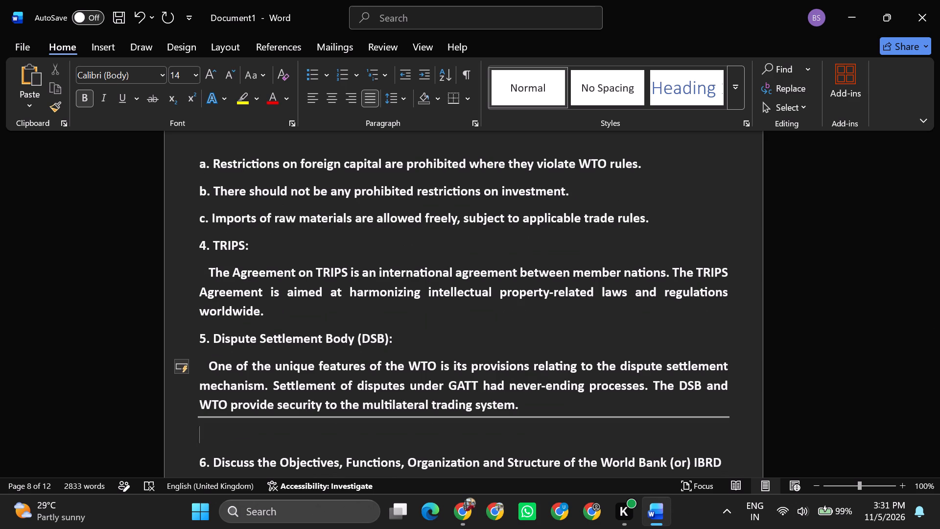
Remove the blank lines above and below "Introduction:" in the section on the World Bank (or) IBRD.
{"action": "key", "text": "Down"}
{"action": "key", "text": "Down"}
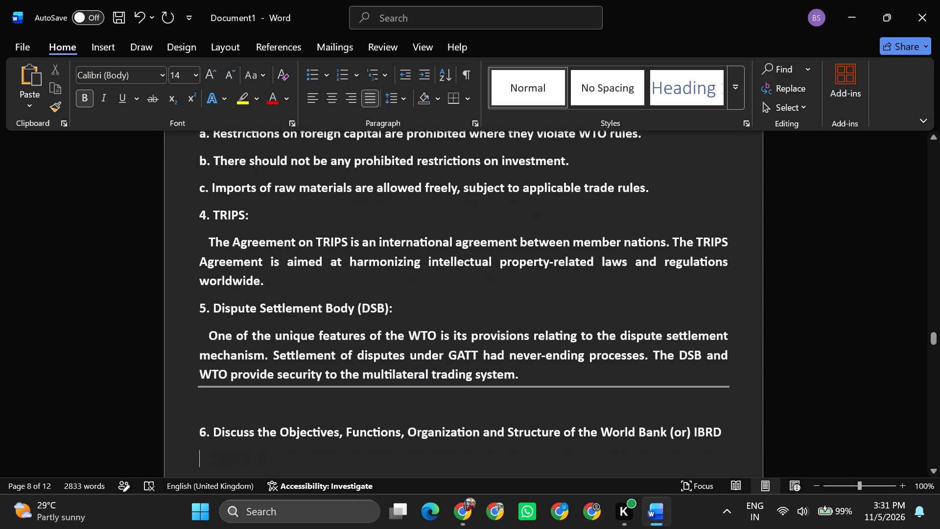
{"action": "key", "text": "Down"}
{"action": "key", "text": "BackSpace"}
{"action": "key", "text": "Down"}
{"action": "key", "text": "Down"}
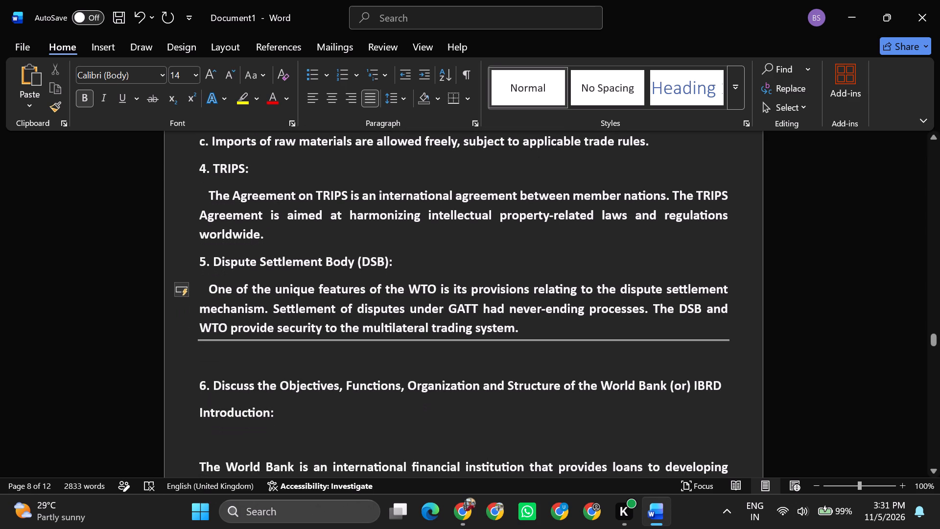
{"action": "key", "text": "BackSpace"}
Remove the blank lines around the "Organizations Associated with the World Bank:" heading and before its numbered list.
{"action": "key", "text": "Down"}
{"action": "key", "text": "Down"}
{"action": "key", "text": "Down"}
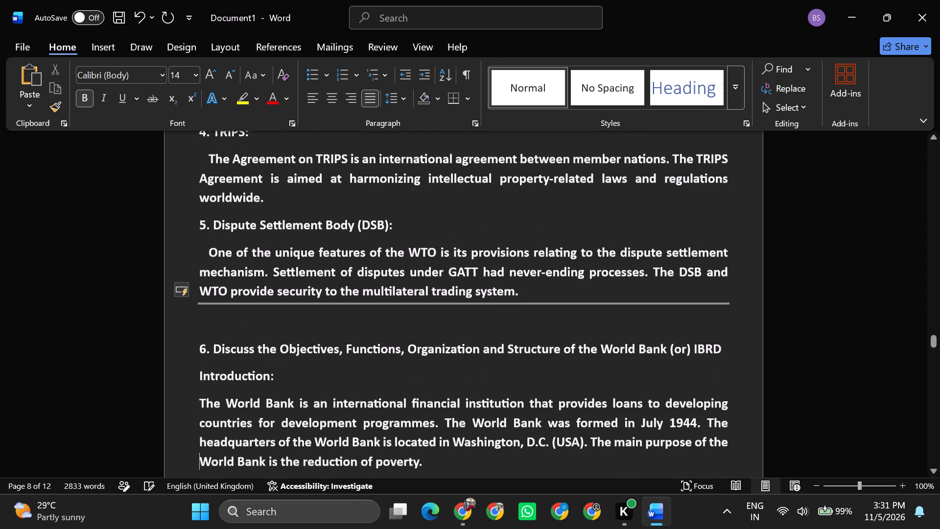
{"action": "key", "text": "Down"}
{"action": "key", "text": "Down"}
{"action": "key", "text": "BackSpace"}
{"action": "key", "text": "Down"}
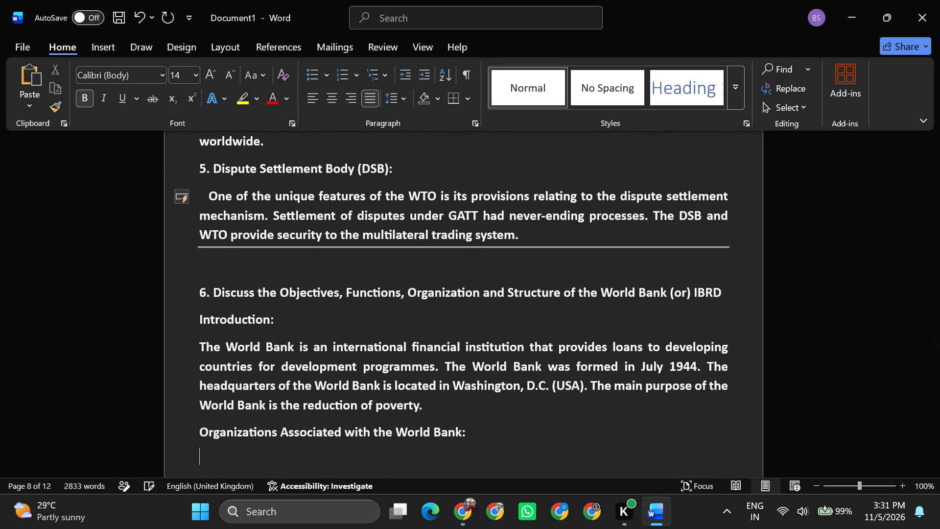
{"action": "key", "text": "Down"}
{"action": "key", "text": "BackSpace"}
{"action": "key", "text": "Down"}
{"action": "key", "text": "Down"}
{"action": "key", "text": "Down"}
{"action": "key", "text": "BackSpace"}
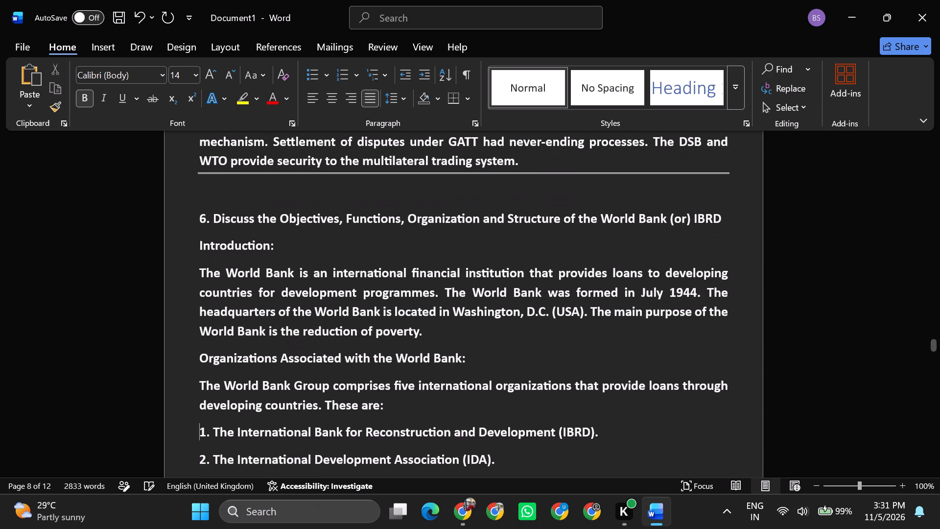
Remove the blank lines around the "Objectives of the World Bank:" heading and before the first numbered objective.
{"action": "key", "text": "Down"}
{"action": "key", "text": "Down"}
{"action": "key", "text": "Down"}
{"action": "key", "text": "Down"}
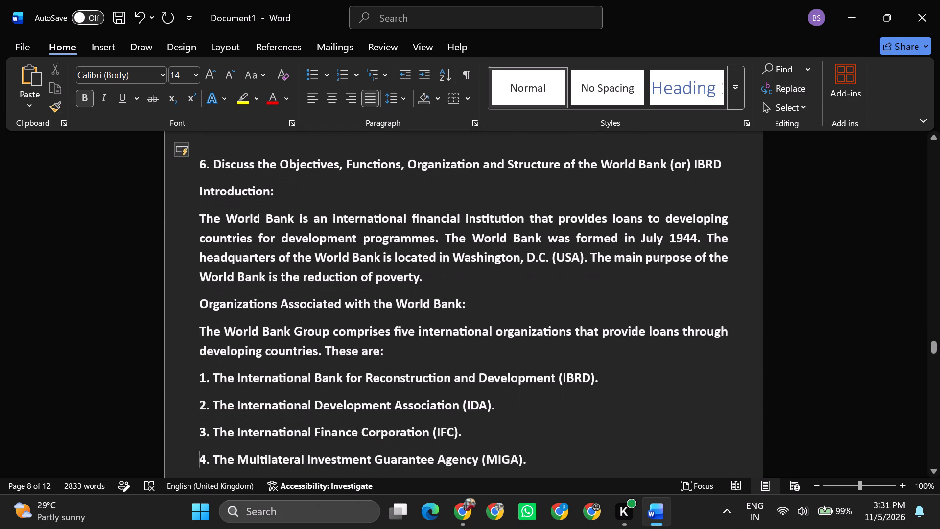
{"action": "key", "text": "Down"}
{"action": "key", "text": "Down"}
{"action": "key", "text": "BackSpace"}
{"action": "key", "text": "Down"}
{"action": "key", "text": "Down"}
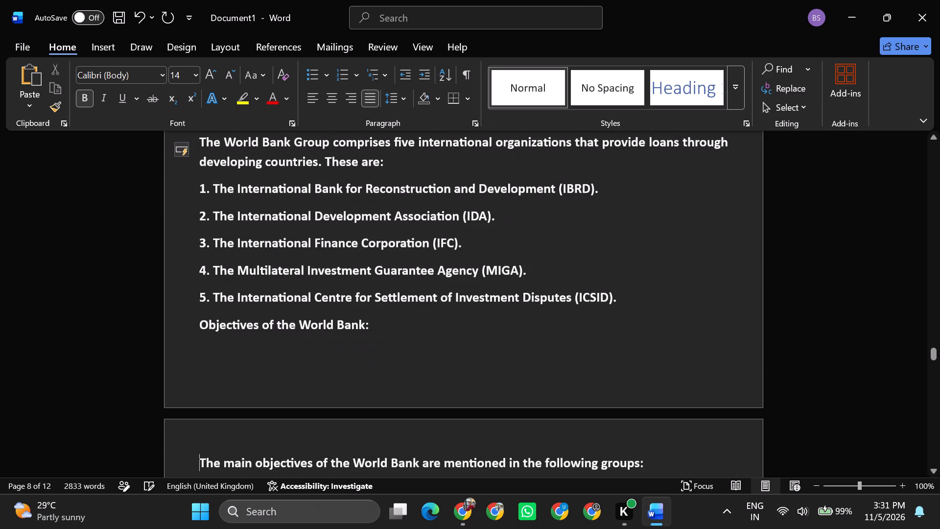
{"action": "key", "text": "BackSpace"}
{"action": "key", "text": "Down"}
{"action": "key", "text": "Down"}
{"action": "key", "text": "BackSpace"}
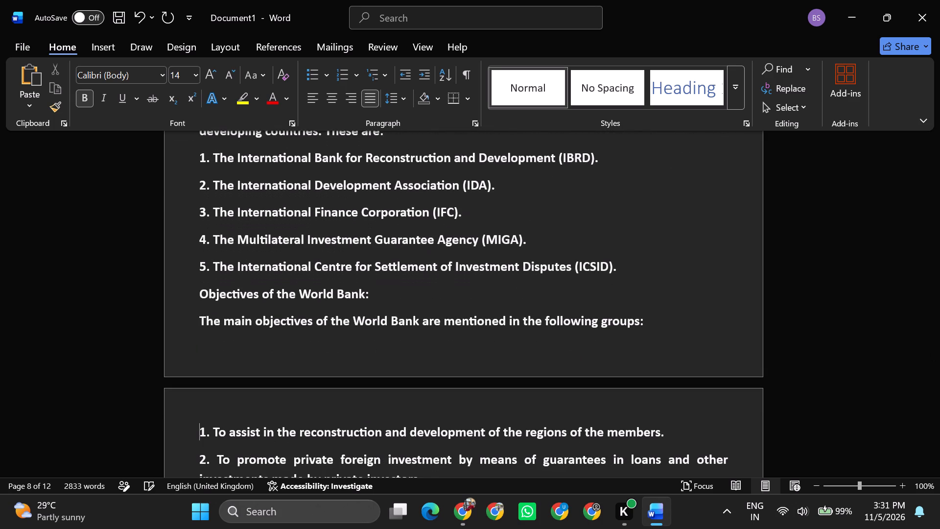
Remove the blank line between the third and fourth objectives of the World Bank.
{"action": "key", "text": "Down"}
{"action": "key", "text": "Down"}
{"action": "key", "text": "Down"}
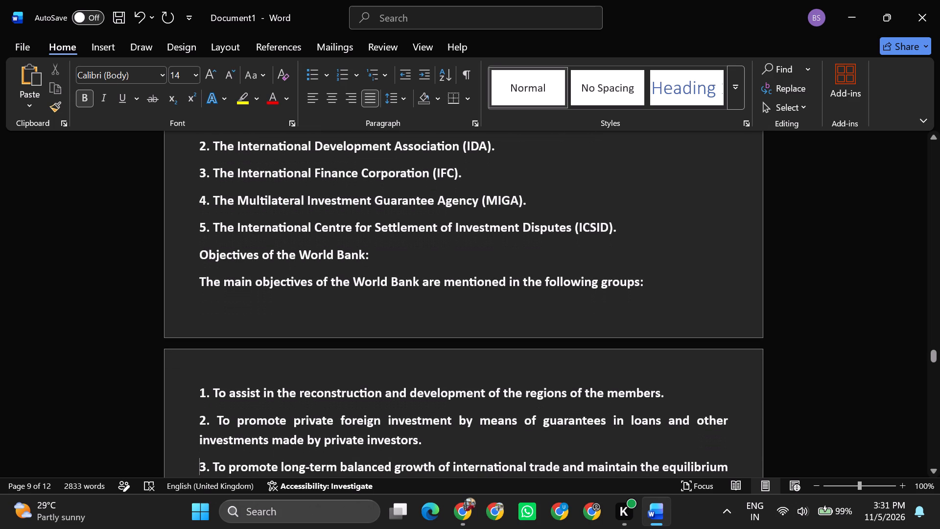
{"action": "key", "text": "Down"}
{"action": "key", "text": "Down"}
{"action": "key", "text": "Down"}
{"action": "key", "text": "BackSpace"}
Remove the blank lines around the "Functions of the World Bank" heading and before the first numbered function.
{"action": "key", "text": "Down"}
{"action": "key", "text": "Down"}
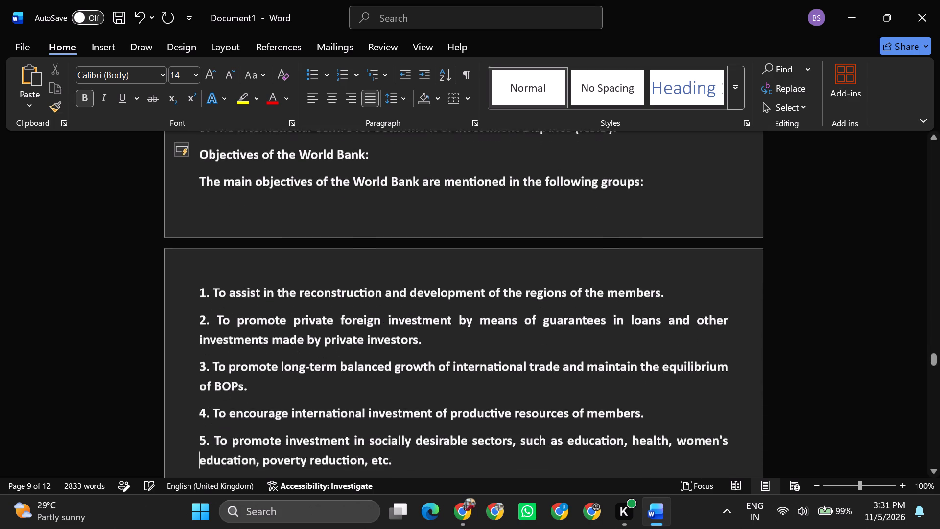
{"action": "key", "text": "Down"}
{"action": "key", "text": "Down"}
{"action": "key", "text": "BackSpace"}
{"action": "key", "text": "Down"}
{"action": "key", "text": "Down"}
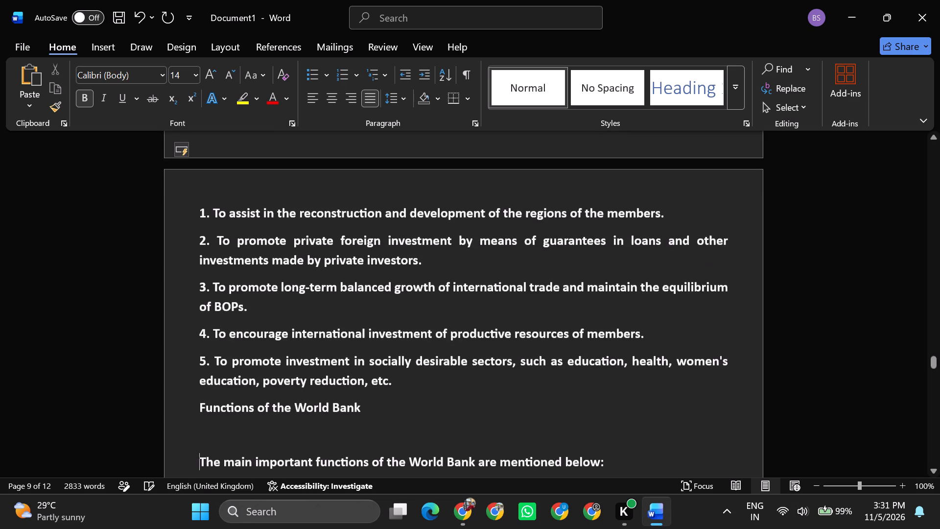
{"action": "key", "text": "Down"}
{"action": "key", "text": "Up"}
{"action": "key", "text": "BackSpace"}
{"action": "key", "text": "Down"}
{"action": "key", "text": "Down"}
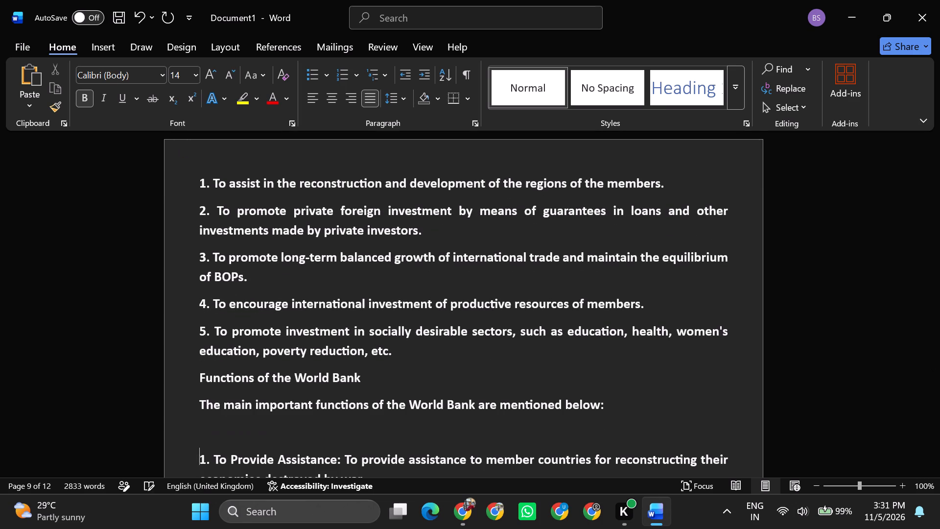
{"action": "key", "text": "BackSpace"}
Remove the blank lines around the "Organisation and Structure of the World Bank" heading and before "1. Board of Governors".
{"action": "key", "text": "Down"}
{"action": "key", "text": "Down"}
{"action": "key", "text": "Down"}
{"action": "key", "text": "Down"}
{"action": "key", "text": "Down"}
{"action": "key", "text": "Down"}
{"action": "key", "text": "Down"}
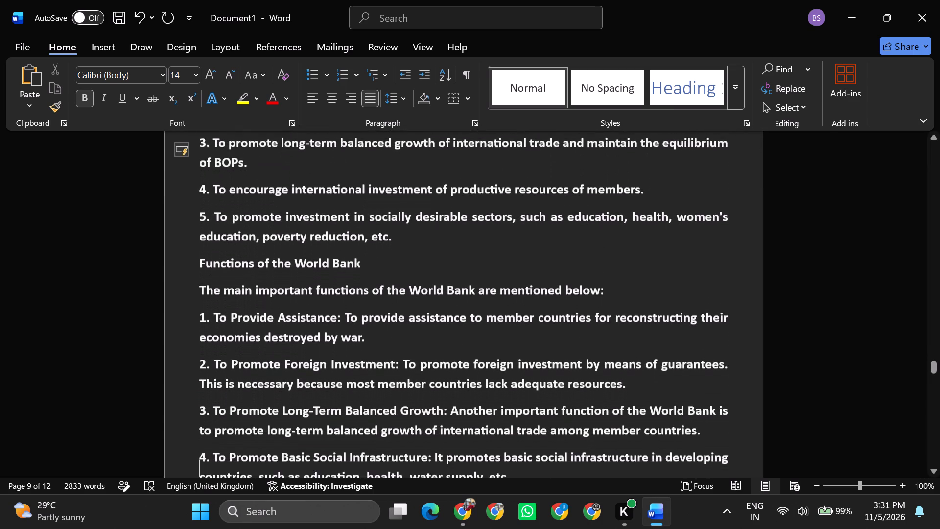
{"action": "key", "text": "Down"}
{"action": "key", "text": "Down"}
{"action": "key", "text": "Down"}
{"action": "key", "text": "Down"}
{"action": "key", "text": "Down"}
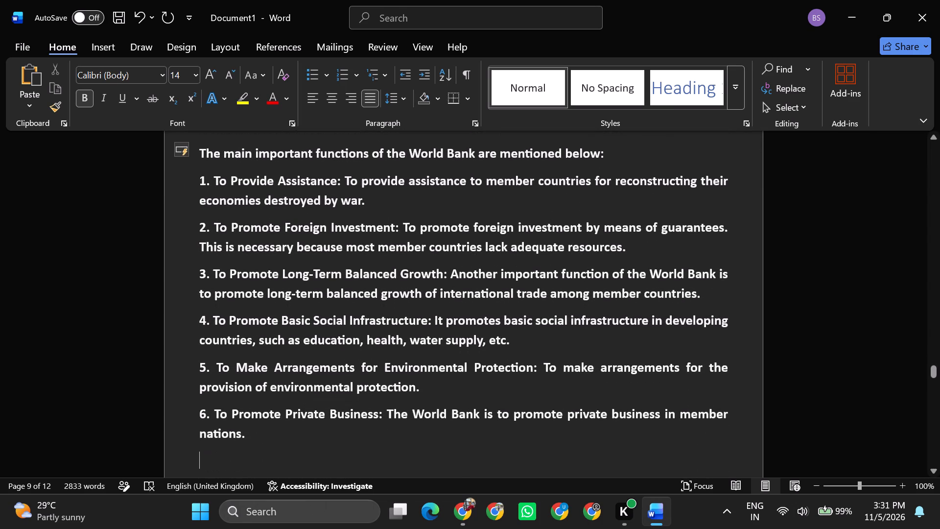
{"action": "key", "text": "Down"}
{"action": "key", "text": "BackSpace"}
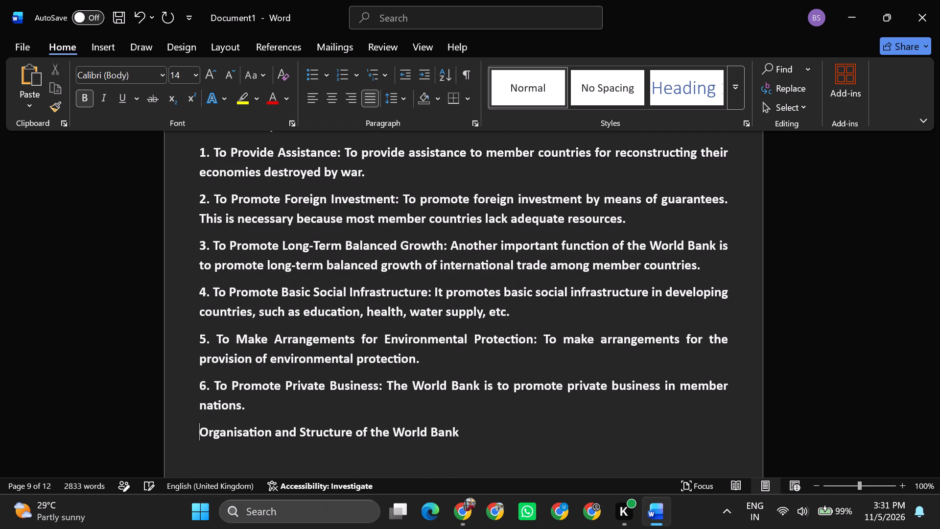
{"action": "key", "text": "Down"}
{"action": "key", "text": "Down"}
{"action": "key", "text": "BackSpace"}
{"action": "key", "text": "Down"}
{"action": "key", "text": "Down"}
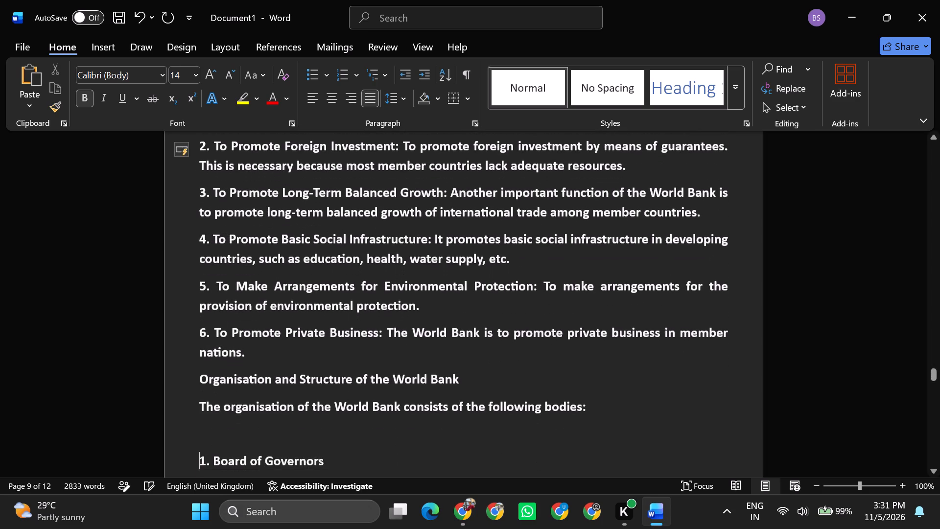
{"action": "key", "text": "BackSpace"}
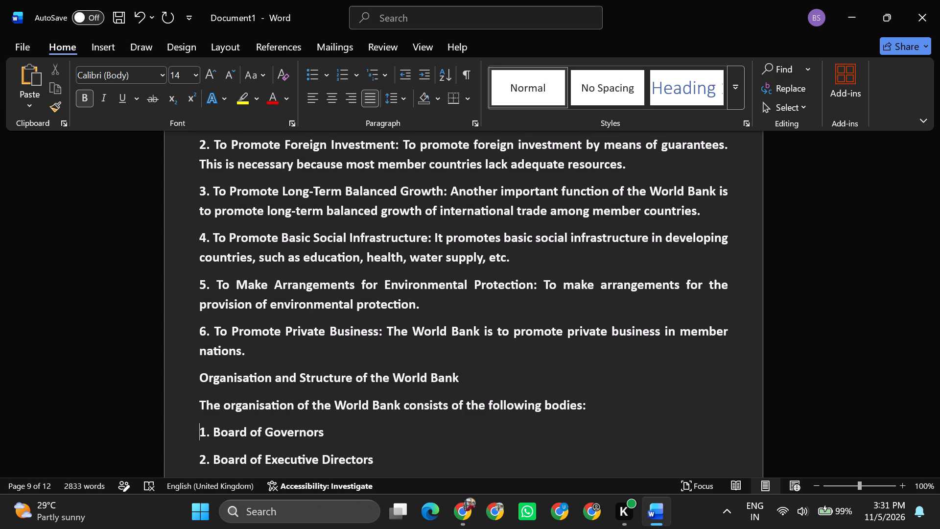
Remove the blank line between "6. Other Staff Members" and the paragraph on the powers of the bank.
{"action": "key", "text": "Down"}
{"action": "key", "text": "Down"}
{"action": "key", "text": "Down"}
{"action": "key", "text": "Down"}
{"action": "key", "text": "Down"}
{"action": "key", "text": "Down"}
{"action": "key", "text": "Down"}
{"action": "key", "text": "Down"}
{"action": "key", "text": "Down"}
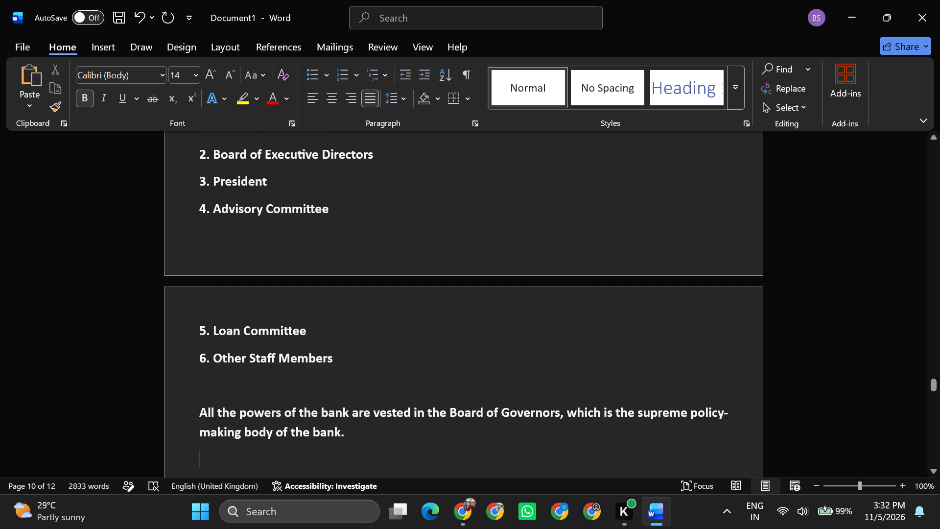
{"action": "key", "text": "Up"}
{"action": "key", "text": "Up"}
{"action": "key", "text": "BackSpace"}
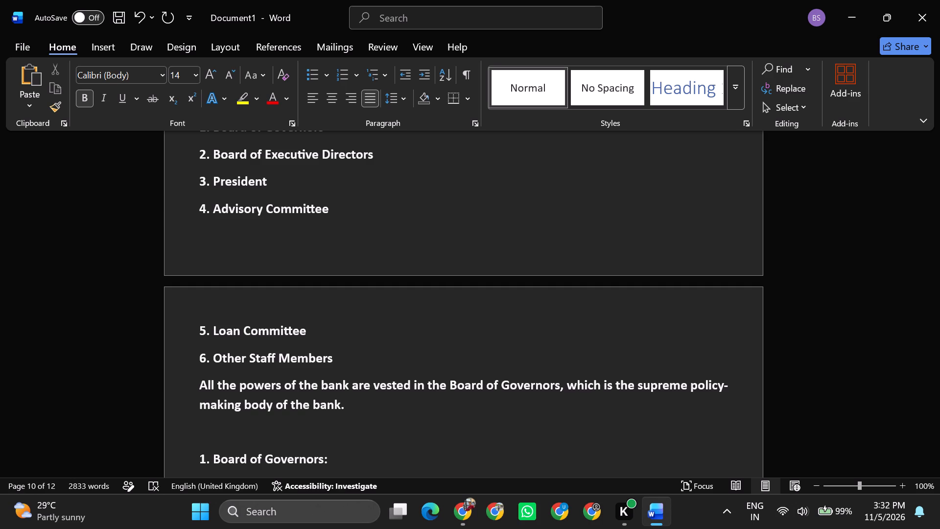
Check the spacing around the "1. Board of Governors:" section and back through the World Bank functions to its objectives.
{"action": "key", "text": "Down"}
{"action": "key", "text": "Down"}
{"action": "key", "text": "Down"}
{"action": "key", "text": "Down"}
{"action": "key", "text": "Down"}
{"action": "key", "text": "Down"}
{"action": "key", "text": "Down"}
{"action": "key", "text": "Down"}
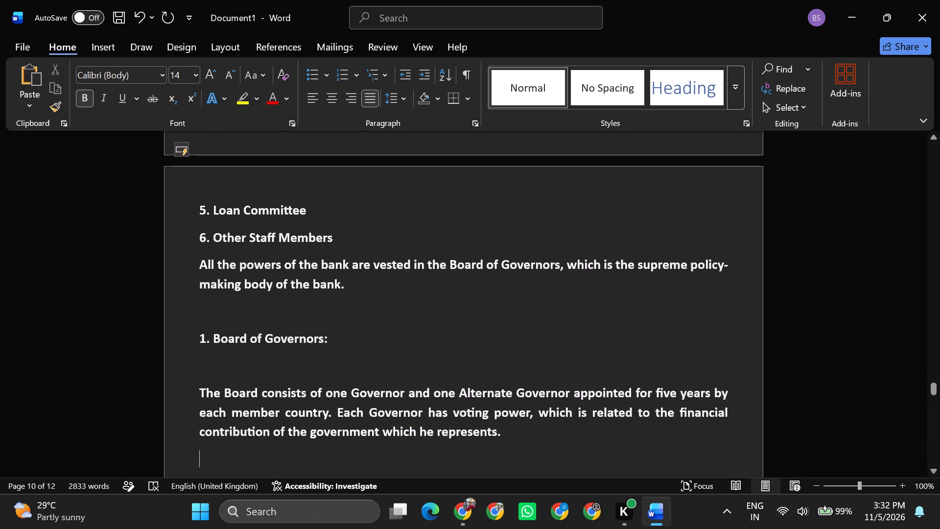
{"action": "key", "text": "Down"}
{"action": "key", "text": "Down"}
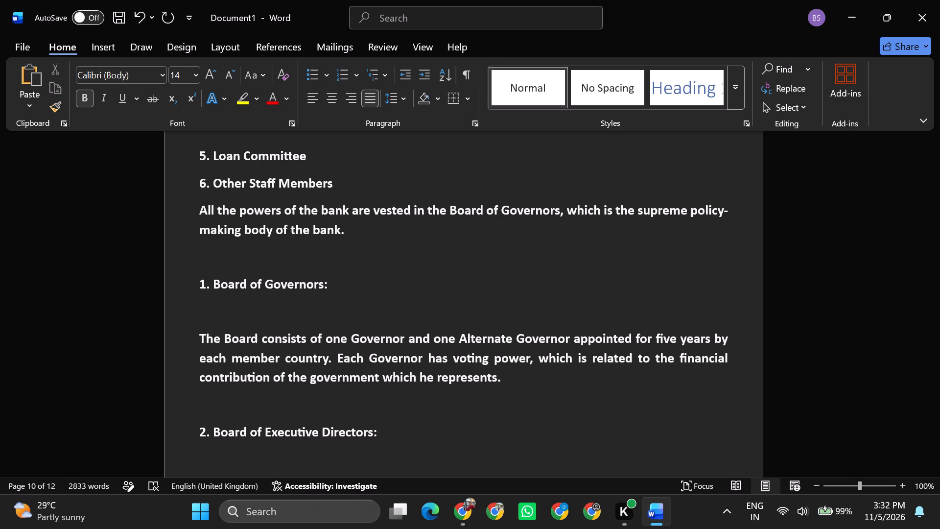
{"action": "key", "text": "Up"}
{"action": "key", "text": "Up"}
{"action": "key", "text": "Up"}
{"action": "key", "text": "Up"}
{"action": "key", "text": "Up"}
{"action": "key", "text": "Up"}
{"action": "key", "text": "Up"}
{"action": "key", "text": "Up"}
{"action": "key", "text": "Up"}
{"action": "key", "text": "Up"}
{"action": "key", "text": "Up"}
{"action": "key", "text": "Up"}
{"action": "key", "text": "Up"}
{"action": "key", "text": "Up"}
{"action": "key", "text": "Up"}
{"action": "key", "text": "Up"}
{"action": "key", "text": "Up"}
{"action": "key", "text": "Up"}
{"action": "key", "text": "Up"}
{"action": "key", "text": "Up"}
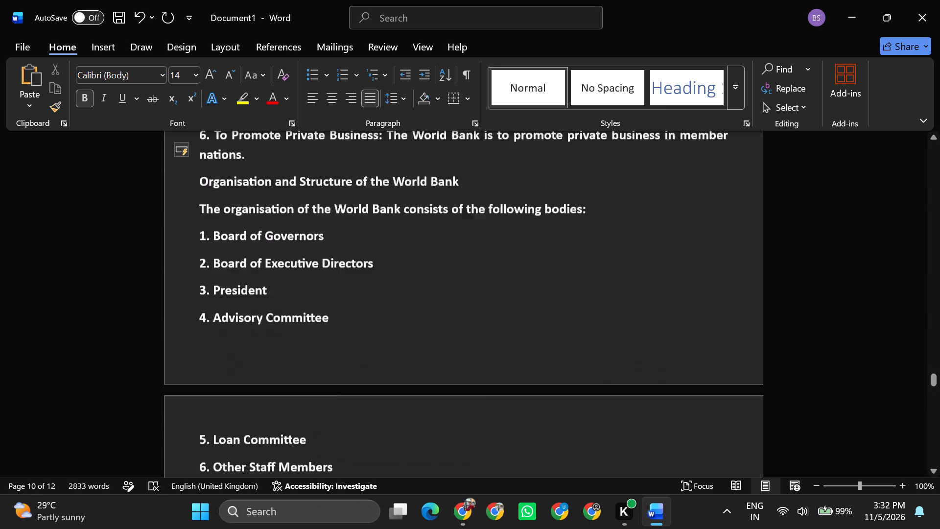
{"action": "key", "text": "Up"}
{"action": "key", "text": "Up"}
{"action": "key", "text": "Up"}
{"action": "key", "text": "Up"}
{"action": "key", "text": "Up"}
{"action": "key", "text": "Up"}
{"action": "key", "text": "Up"}
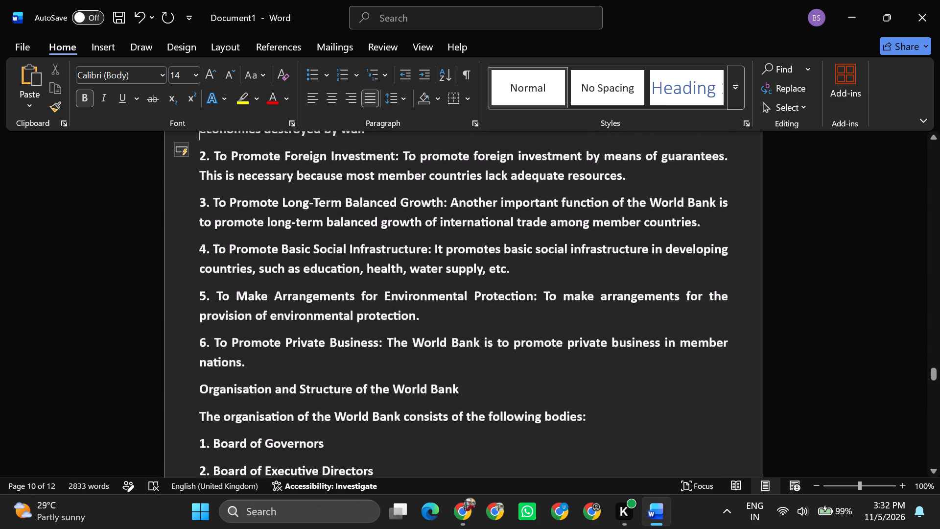
{"action": "key", "text": "Up"}
{"action": "key", "text": "Up"}
{"action": "key", "text": "Up"}
{"action": "key", "text": "Up"}
{"action": "key", "text": "Up"}
{"action": "key", "text": "Up"}
{"action": "key", "text": "Up"}
{"action": "key", "text": "Up"}
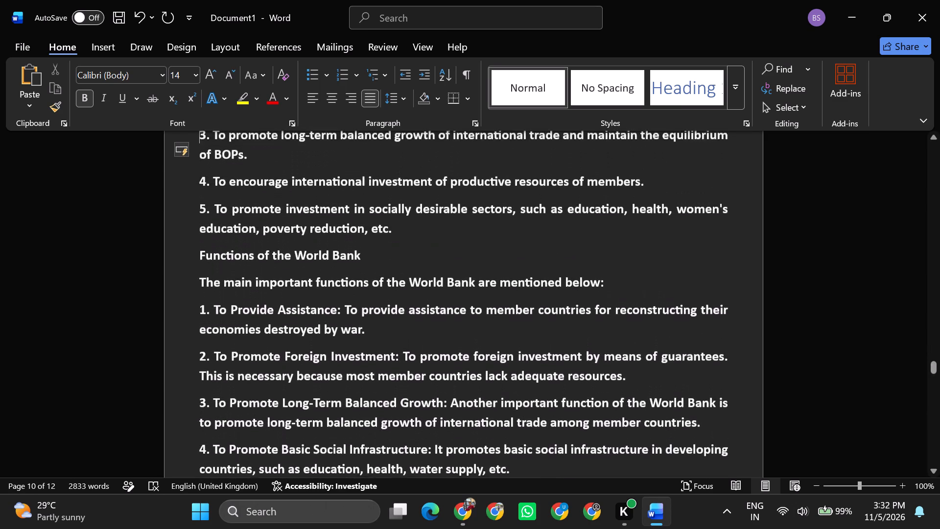
{"action": "key", "text": "Up"}
{"action": "key", "text": "Up"}
{"action": "key", "text": "Up"}
{"action": "key", "text": "Up"}
{"action": "key", "text": "Up"}
Check the spacing from the World Bank's objectives through its functions and governing bodies to the IMF and IBRD comparison.
{"action": "key", "text": "Down"}
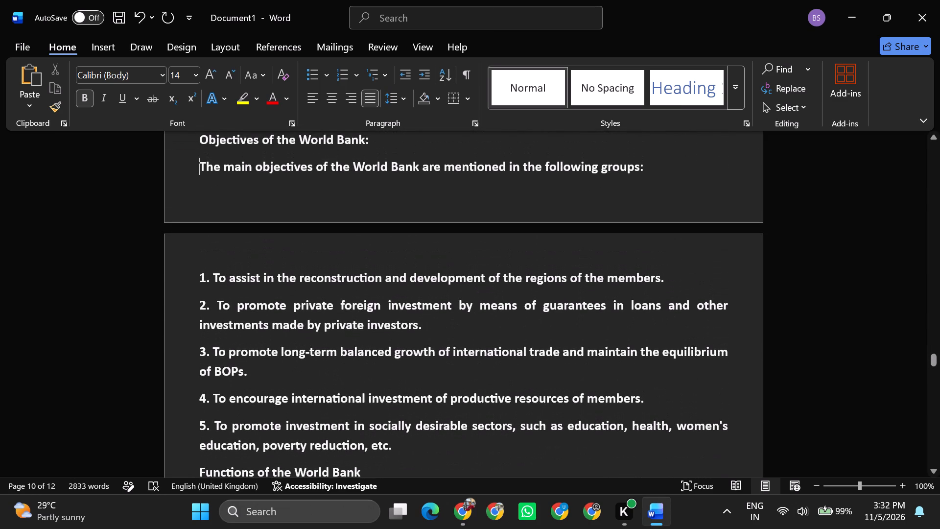
{"action": "key", "text": "Down"}
{"action": "key", "text": "Down"}
{"action": "key", "text": "Down"}
{"action": "key", "text": "Down"}
{"action": "key", "text": "Down"}
{"action": "key", "text": "Down"}
{"action": "key", "text": "Down"}
{"action": "key", "text": "Down"}
{"action": "key", "text": "Down"}
{"action": "key", "text": "Down"}
{"action": "key", "text": "Down"}
{"action": "key", "text": "Down"}
{"action": "key", "text": "Down"}
{"action": "key", "text": "Down"}
{"action": "key", "text": "Down"}
{"action": "key", "text": "Down"}
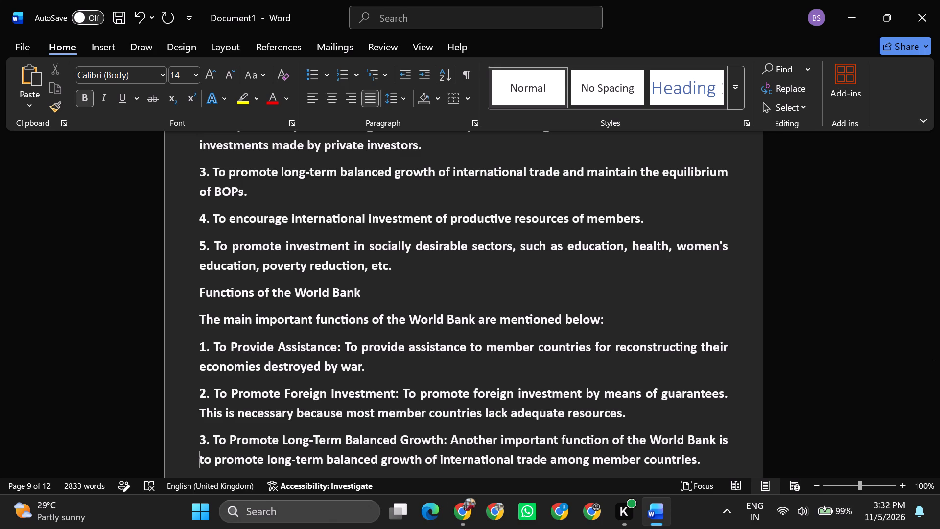
{"action": "key", "text": "Down"}
{"action": "key", "text": "Down"}
{"action": "key", "text": "Down"}
{"action": "key", "text": "Down"}
{"action": "key", "text": "Down"}
{"action": "key", "text": "Down"}
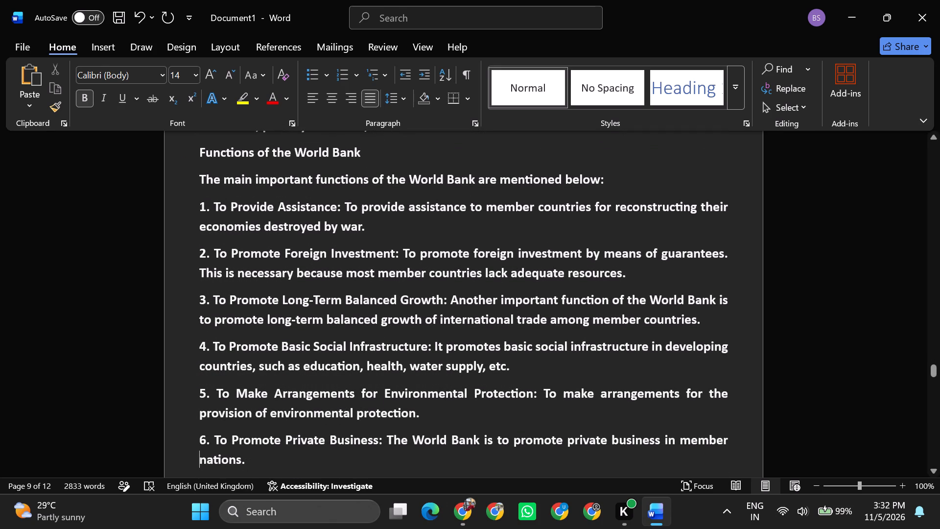
{"action": "key", "text": "Down"}
{"action": "key", "text": "Down"}
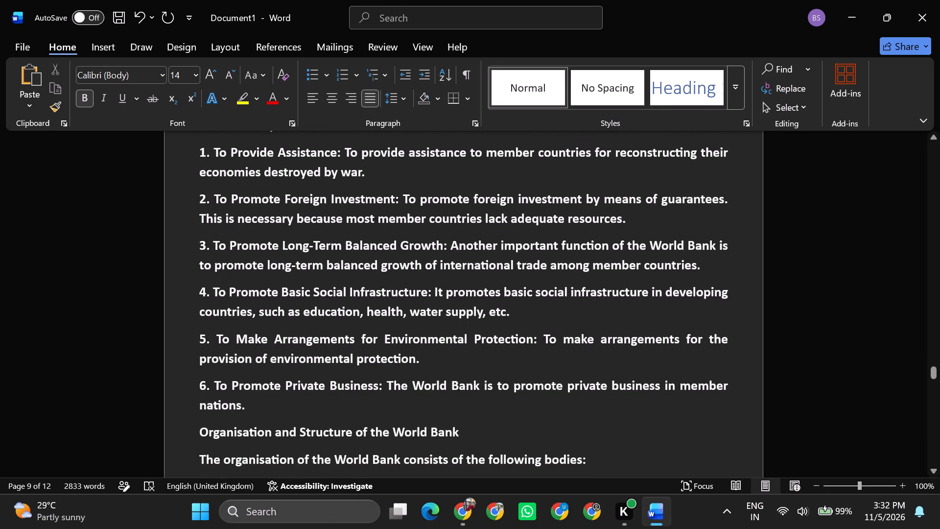
{"action": "key", "text": "Down"}
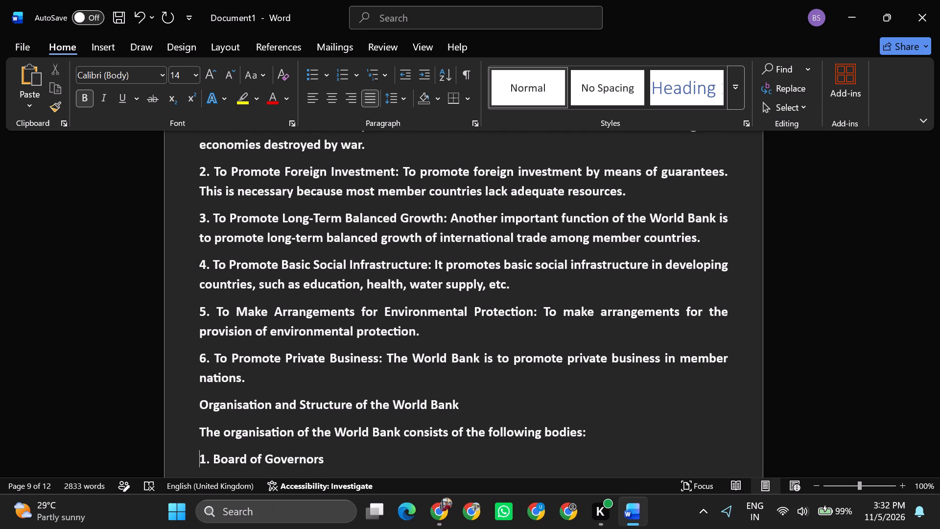
{"action": "key", "text": "Down"}
{"action": "key", "text": "Down"}
{"action": "key", "text": "Down"}
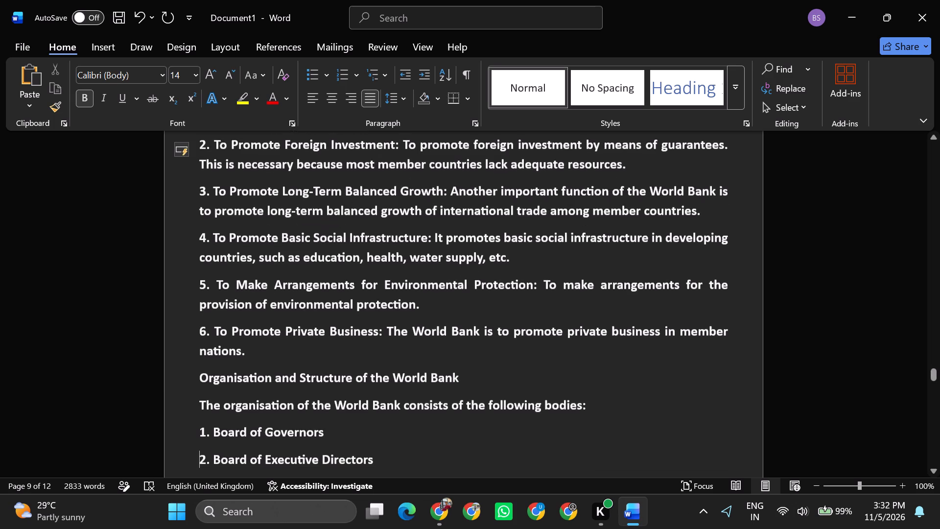
{"action": "key", "text": "Down"}
{"action": "key", "text": "Down"}
{"action": "key", "text": "Down"}
{"action": "key", "text": "Down"}
{"action": "key", "text": "Down"}
{"action": "key", "text": "Down"}
{"action": "key", "text": "Down"}
{"action": "key", "text": "Down"}
{"action": "key", "text": "Down"}
{"action": "key", "text": "Down"}
{"action": "key", "text": "Down"}
{"action": "key", "text": "Down"}
{"action": "key", "text": "Down"}
{"action": "key", "text": "Down"}
{"action": "key", "text": "Down"}
{"action": "key", "text": "Down"}
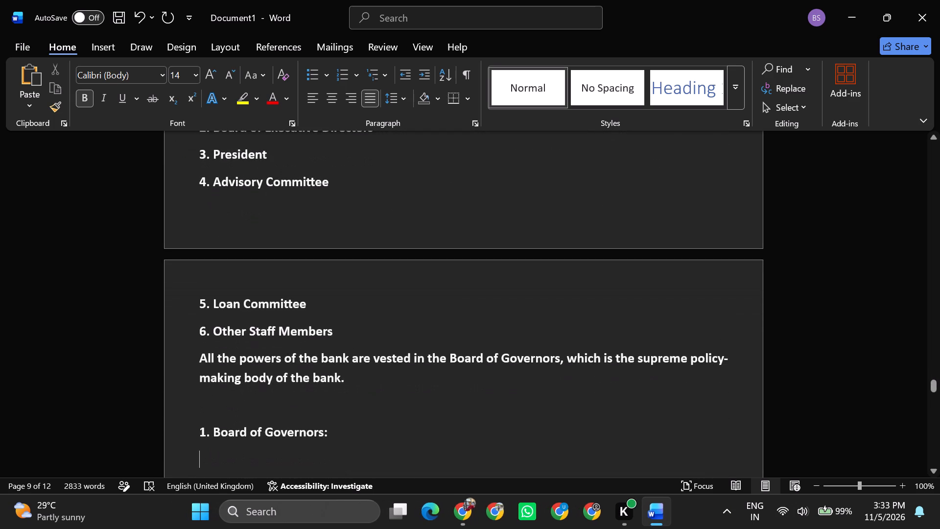
{"action": "key", "text": "Down"}
{"action": "key", "text": "Down"}
{"action": "key", "text": "Down"}
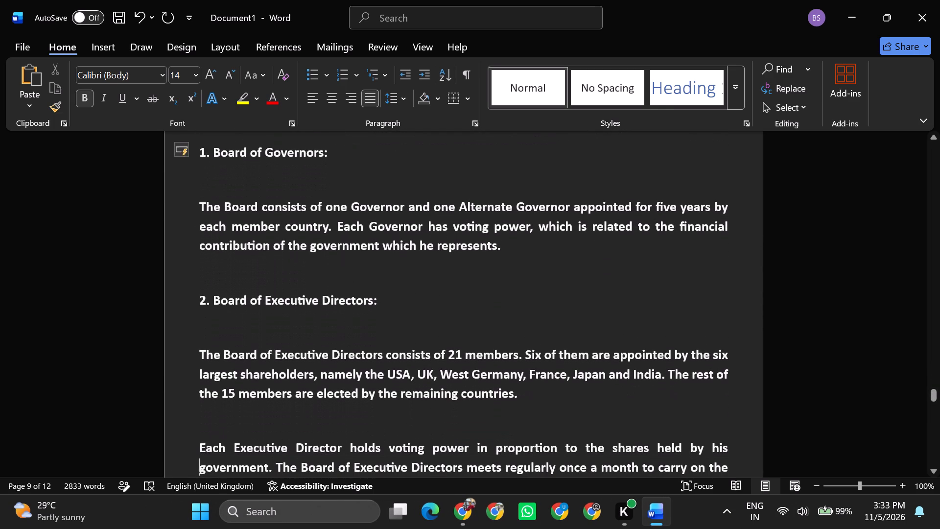
{"action": "key", "text": "Down"}
{"action": "key", "text": "Down"}
{"action": "key", "text": "Down"}
{"action": "key", "text": "Down"}
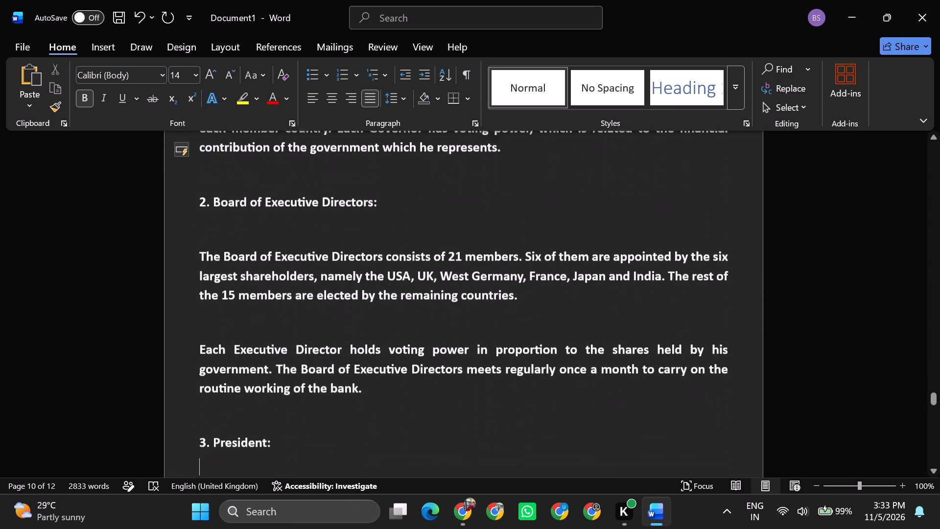
{"action": "key", "text": "Down"}
{"action": "key", "text": "Down"}
{"action": "key", "text": "Down"}
{"action": "key", "text": "Down"}
{"action": "key", "text": "Down"}
{"action": "key", "text": "Down"}
{"action": "key", "text": "Down"}
{"action": "key", "text": "Down"}
{"action": "key", "text": "Down"}
{"action": "key", "text": "Down"}
{"action": "key", "text": "Down"}
{"action": "key", "text": "Down"}
{"action": "key", "text": "Down"}
{"action": "key", "text": "Down"}
{"action": "key", "text": "Down"}
{"action": "key", "text": "Down"}
{"action": "key", "text": "Down"}
{"action": "key", "text": "Down"}
{"action": "key", "text": "Down"}
{"action": "key", "text": "Down"}
{"action": "key", "text": "Down"}
{"action": "key", "text": "Down"}
{"action": "key", "text": "Down"}
{"action": "key", "text": "Down"}
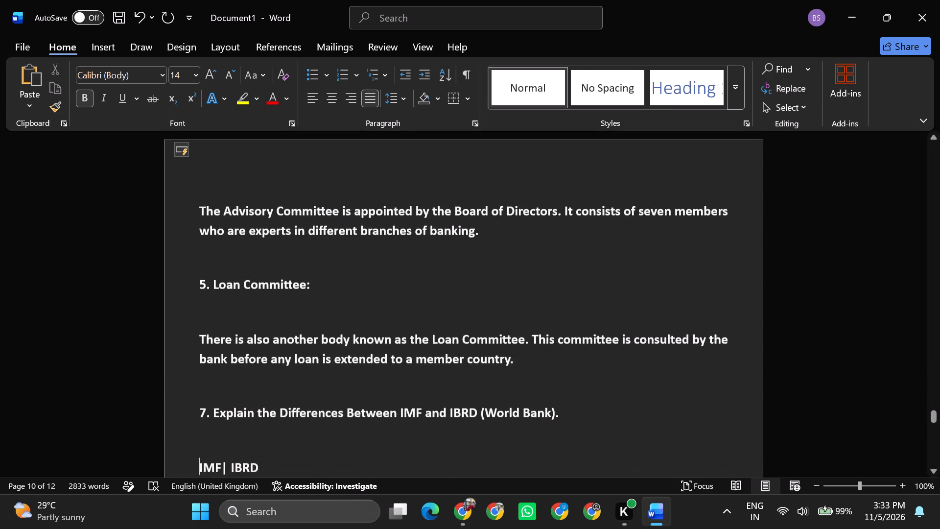
Insert a "===" divider line between the Loan Committee paragraph and question 7 on the differences between IMF and IBRD.
{"action": "key", "text": "Up"}
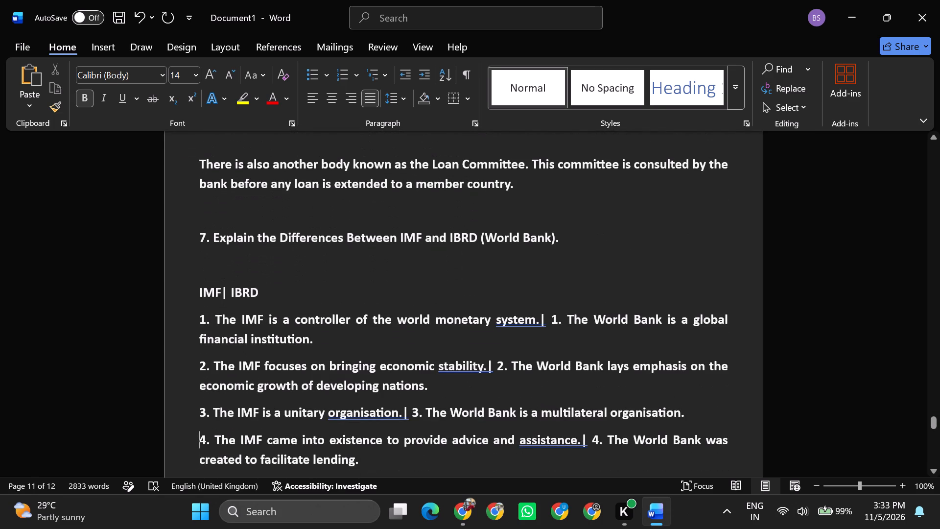
{"action": "key", "text": "Up"}
{"action": "key", "text": "Up"}
{"action": "key", "text": "Up"}
{"action": "key", "text": "Up"}
{"action": "key", "text": "Up"}
{"action": "key", "text": "Up"}
{"action": "key", "text": "Up"}
{"action": "key", "text": "Up"}
{"action": "key", "text": "Up"}
{"action": "type", "text": "==="}
{"action": "key", "text": "Return"}
Remove the blank line between the question 7 heading and the "IMF| IBRD" line.
{"action": "key", "text": "Down"}
{"action": "key", "text": "Down"}
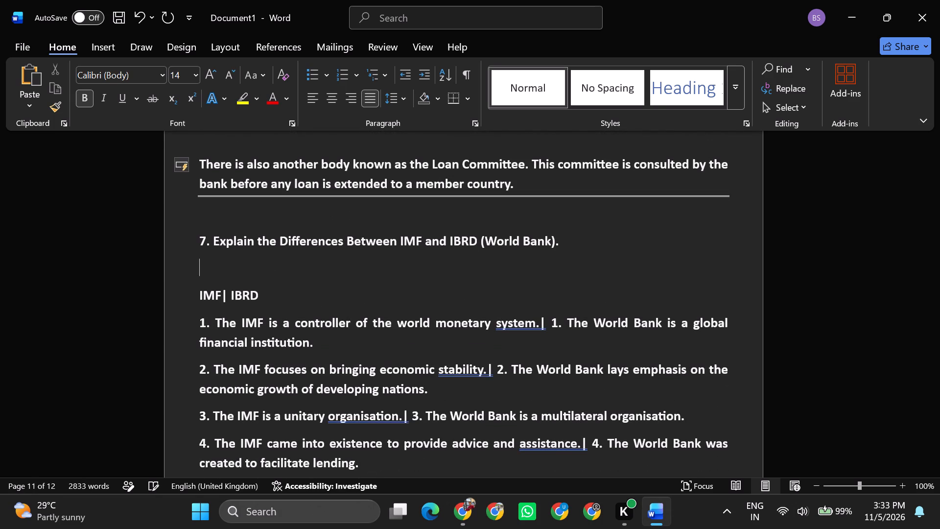
{"action": "key", "text": "Down"}
{"action": "key", "text": "BackSpace"}
Check the numbered IMF and IBRD comparison points down to point 10 and back up for spacing.
{"action": "key", "text": "Down"}
{"action": "key", "text": "Down"}
{"action": "key", "text": "Down"}
{"action": "key", "text": "Down"}
{"action": "key", "text": "Down"}
{"action": "key", "text": "Down"}
{"action": "key", "text": "Down"}
{"action": "key", "text": "Down"}
{"action": "key", "text": "Down"}
{"action": "key", "text": "Down"}
{"action": "key", "text": "Down"}
{"action": "key", "text": "Down"}
{"action": "key", "text": "Down"}
{"action": "key", "text": "Down"}
{"action": "key", "text": "Down"}
{"action": "key", "text": "Down"}
{"action": "key", "text": "Down"}
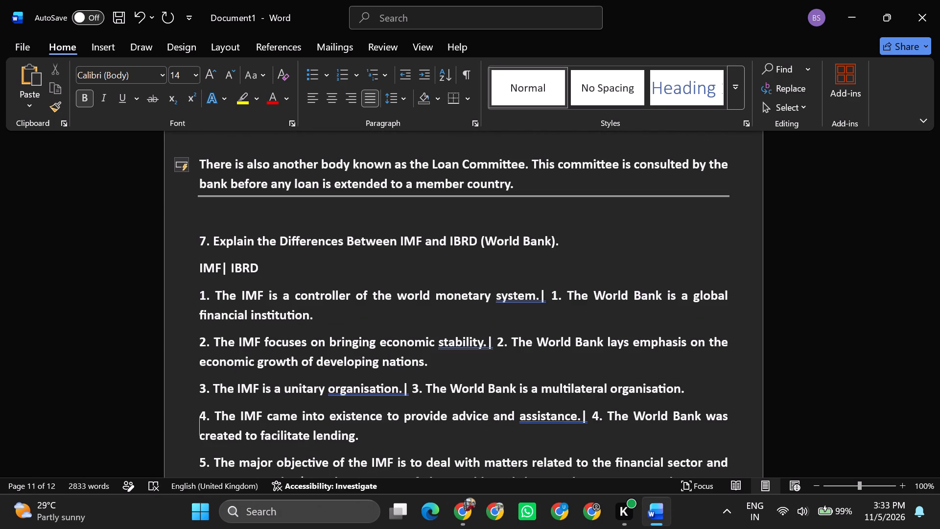
{"action": "key", "text": "Down"}
{"action": "key", "text": "Down"}
{"action": "key", "text": "Down"}
{"action": "key", "text": "Down"}
{"action": "key", "text": "Down"}
{"action": "key", "text": "Down"}
{"action": "key", "text": "Down"}
{"action": "key", "text": "Down"}
{"action": "key", "text": "Down"}
{"action": "key", "text": "Down"}
{"action": "key", "text": "Down"}
{"action": "key", "text": "Down"}
{"action": "key", "text": "Down"}
{"action": "key", "text": "Down"}
{"action": "key", "text": "Down"}
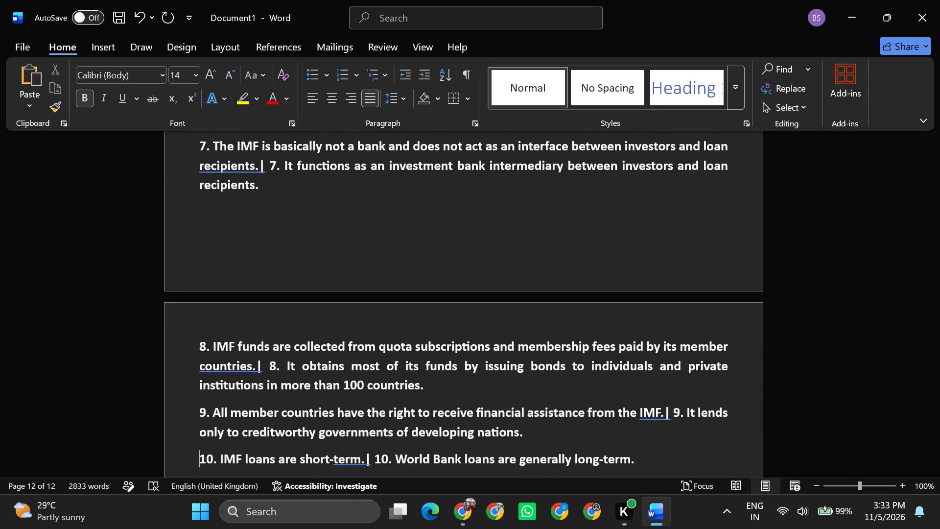
{"action": "key", "text": "Up"}
{"action": "key", "text": "Up"}
{"action": "key", "text": "Up"}
{"action": "key", "text": "Up"}
{"action": "key", "text": "Up"}
{"action": "key", "text": "Up"}
{"action": "key", "text": "Up"}
{"action": "key", "text": "Up"}
{"action": "key", "text": "Up"}
{"action": "key", "text": "Up"}
{"action": "key", "text": "Up"}
{"action": "key", "text": "Up"}
{"action": "key", "text": "Up"}
{"action": "key", "text": "Up"}
{"action": "key", "text": "Up"}
{"action": "key", "text": "Up"}
{"action": "key", "text": "Up"}
{"action": "key", "text": "Up"}
{"action": "key", "text": "Up"}
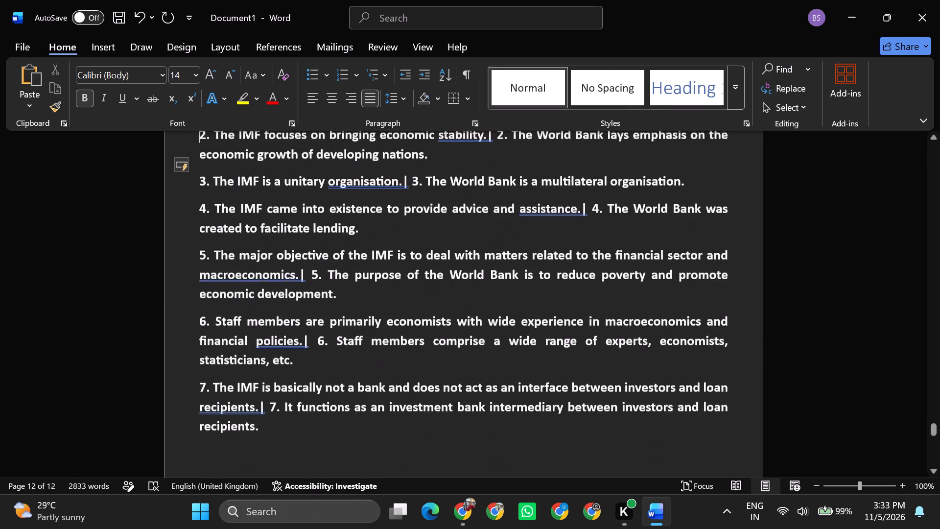
Check the spacing of the Advisory Committee and Loan Committee sections and the opening IMF and IBRD comparison points.
{"action": "key", "text": "Up"}
{"action": "key", "text": "Up"}
{"action": "key", "text": "Up"}
{"action": "key", "text": "Up"}
{"action": "key", "text": "Up"}
{"action": "key", "text": "Up"}
{"action": "key", "text": "Up"}
{"action": "key", "text": "Up"}
{"action": "key", "text": "Up"}
{"action": "key", "text": "Up"}
{"action": "key", "text": "Up"}
{"action": "key", "text": "Up"}
{"action": "key", "text": "Up"}
{"action": "key", "text": "Up"}
{"action": "key", "text": "Up"}
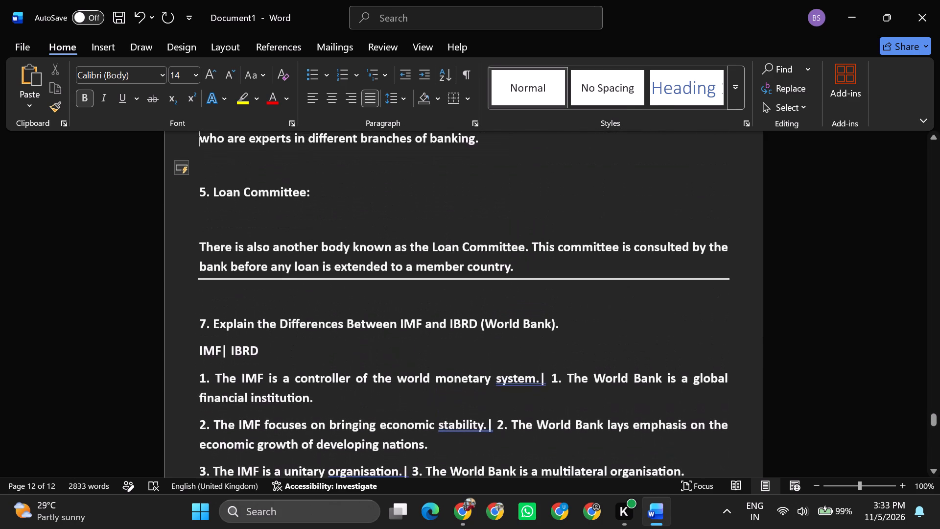
{"action": "key", "text": "Down"}
{"action": "key", "text": "Down"}
{"action": "key", "text": "Down"}
{"action": "key", "text": "Down"}
{"action": "key", "text": "Down"}
{"action": "key", "text": "Down"}
{"action": "key", "text": "Down"}
{"action": "key", "text": "Down"}
{"action": "key", "text": "Down"}
{"action": "key", "text": "Down"}
{"action": "key", "text": "Down"}
{"action": "key", "text": "Down"}
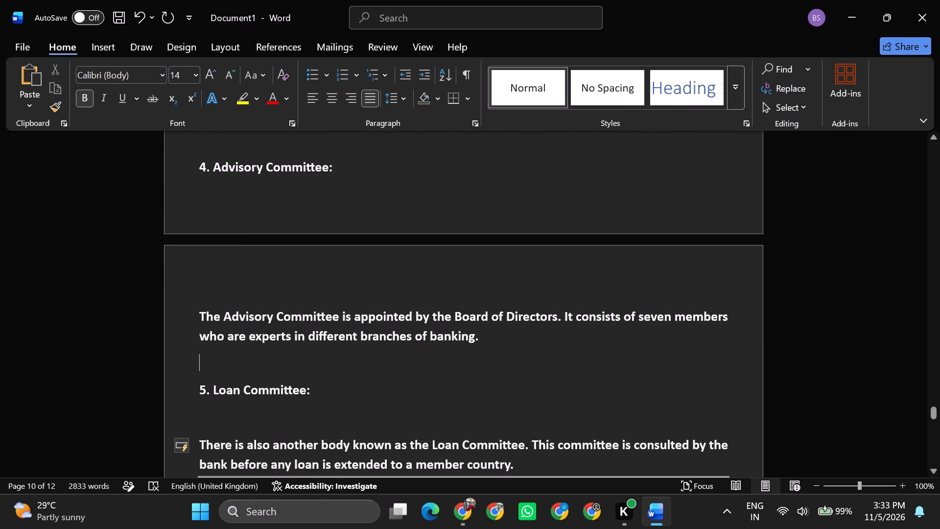
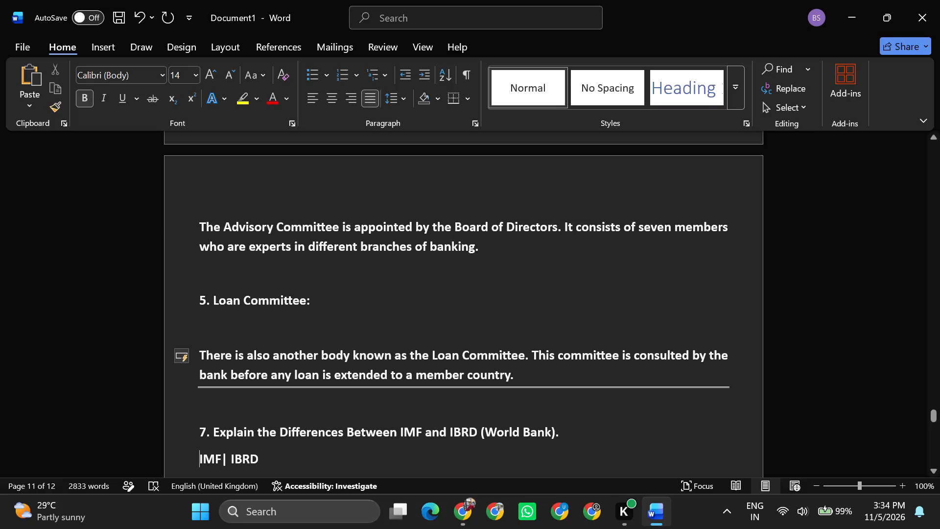
Delete the text after the "Organisation and Structure of the World Bank" heading, from the list of bodies through the end of the Loan Committee paragraph.
{"action": "left_click", "coordinate": [533, 374]}
{"action": "key", "text": "shift+Up"}
{"action": "key", "text": "shift+Up"}
{"action": "key", "text": "shift+Up"}
{"action": "key", "text": "shift+Up"}
{"action": "key", "text": "shift+Up"}
{"action": "key", "text": "shift+Up"}
{"action": "key", "text": "shift+Up"}
{"action": "key", "text": "shift+Up"}
{"action": "key", "text": "shift+Up"}
{"action": "key", "text": "shift+Up"}
{"action": "key", "text": "shift+Up"}
{"action": "key", "text": "shift+Up"}
{"action": "key", "text": "shift+Up"}
{"action": "key", "text": "shift+Up"}
{"action": "key", "text": "shift+Up"}
{"action": "key", "text": "shift+Up"}
{"action": "key", "text": "shift+Up"}
{"action": "key", "text": "shift+Up"}
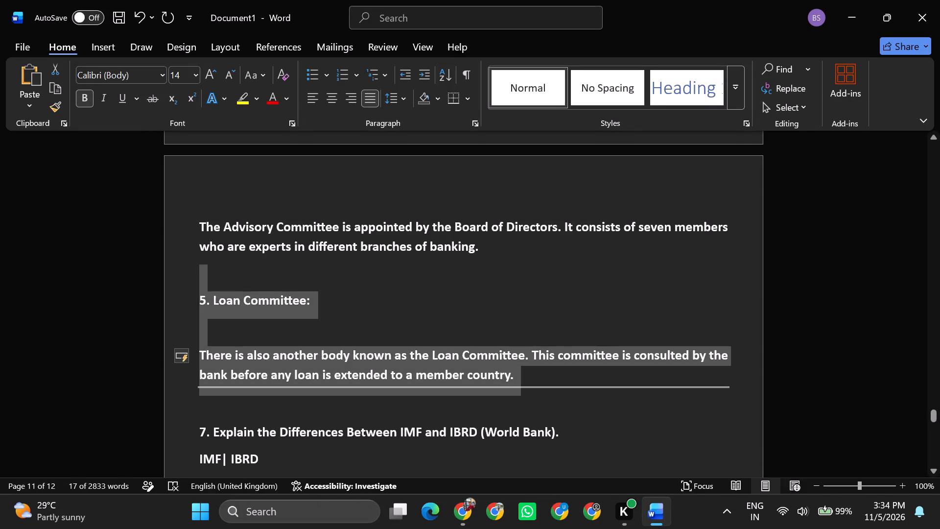
{"action": "key", "text": "shift+Up"}
{"action": "key", "text": "shift+Up"}
{"action": "key", "text": "shift+Up"}
{"action": "key", "text": "shift+Up"}
{"action": "key", "text": "shift+Up"}
{"action": "key", "text": "shift+Up"}
{"action": "key", "text": "shift+Up"}
{"action": "key", "text": "shift+Up"}
{"action": "key", "text": "shift+Up"}
{"action": "key", "text": "shift+Up"}
{"action": "key", "text": "shift+Up"}
{"action": "key", "text": "shift+Up"}
{"action": "key", "text": "shift+Up"}
{"action": "key", "text": "shift+Up"}
{"action": "key", "text": "shift+Up"}
{"action": "key", "text": "shift+Up"}
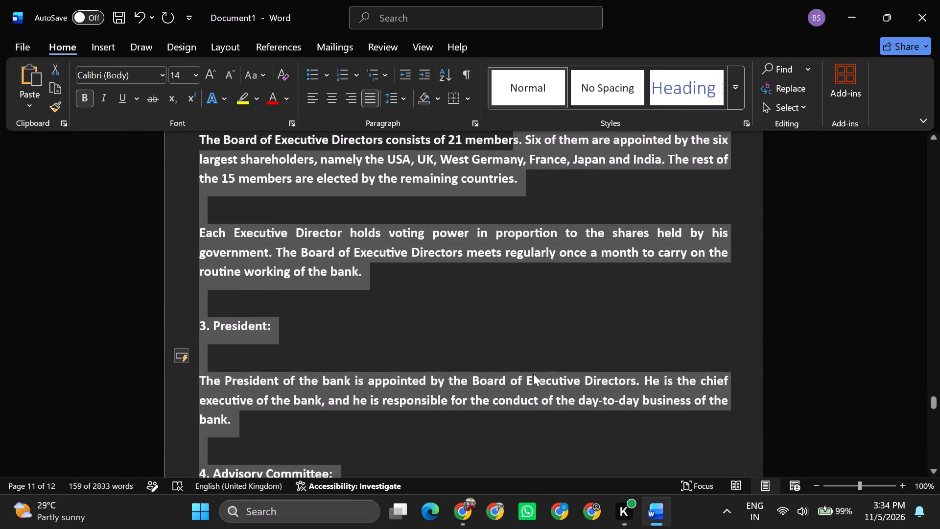
{"action": "key", "text": "shift+Up"}
{"action": "key", "text": "shift+Up"}
{"action": "key", "text": "shift+Up"}
{"action": "key", "text": "shift+Up"}
{"action": "key", "text": "shift+Up"}
{"action": "key", "text": "shift+Up"}
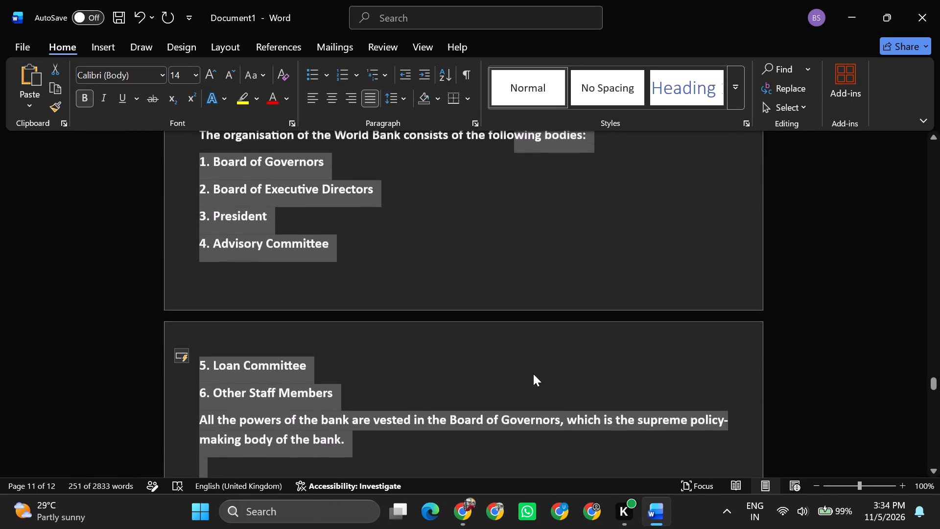
{"action": "key", "text": "shift+Up"}
{"action": "key", "text": "shift+Up"}
{"action": "key", "text": "shift+Down"}
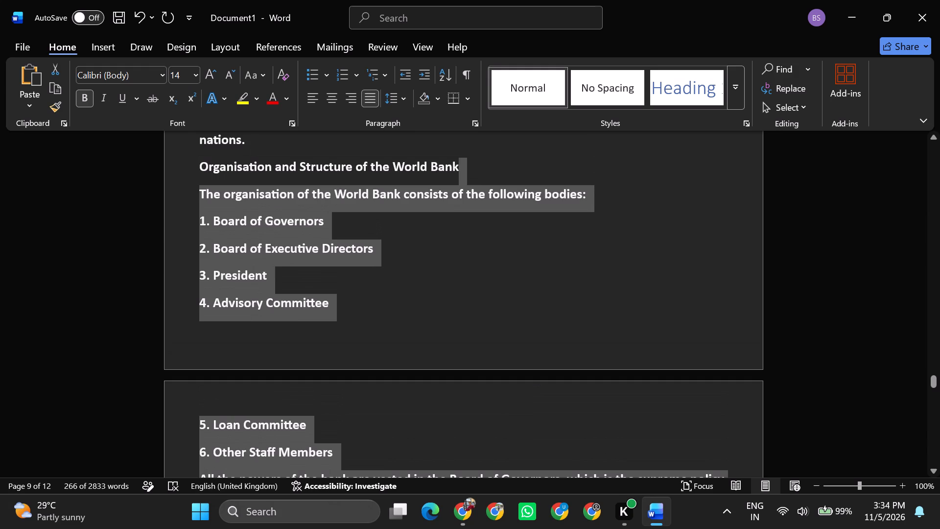
{"action": "key", "text": "BackSpace"}
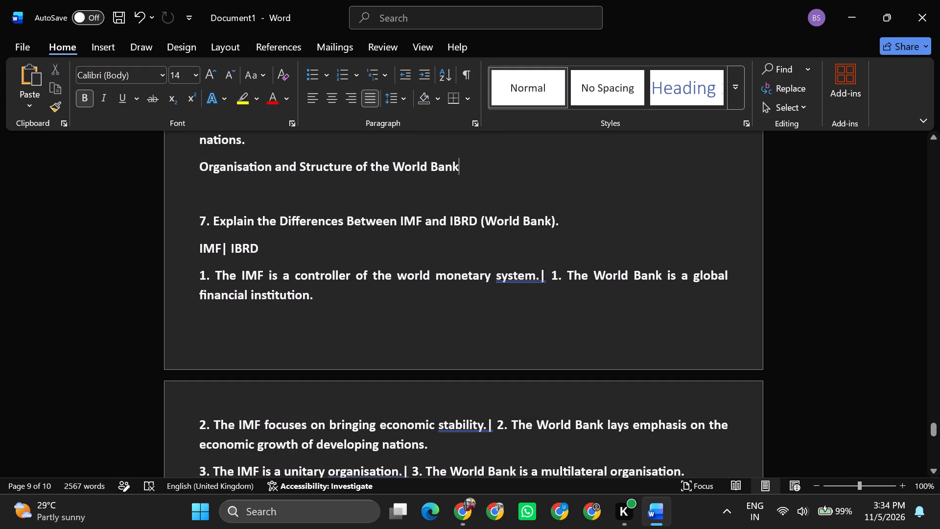
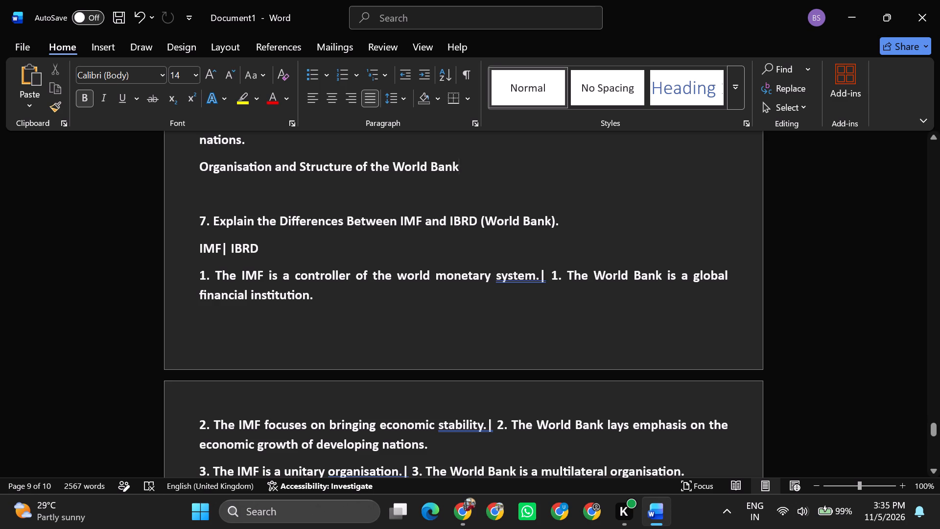
Undo the deletion of the World Bank organisation text and the preceding removal of the blank line above "IMF| IBRD".
{"action": "scroll", "coordinate": [601, 442], "scroll_direction": "up", "scroll_amount": 1}
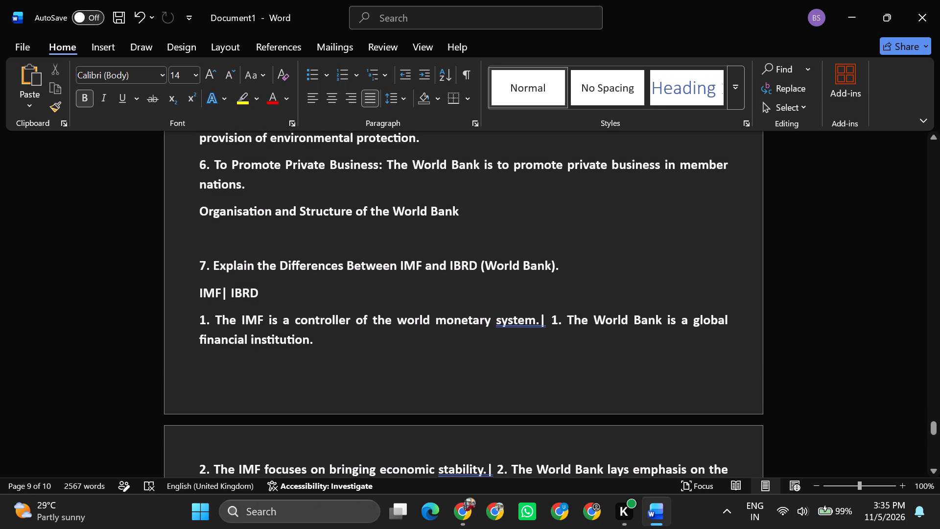
{"action": "scroll", "coordinate": [601, 442], "scroll_direction": "up", "scroll_amount": 1}
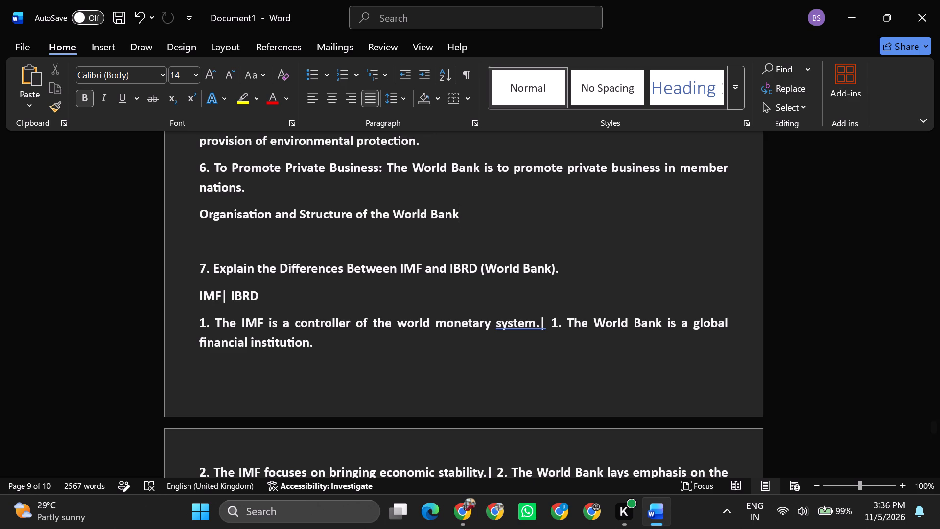
{"action": "key", "text": "ctrl+z"}
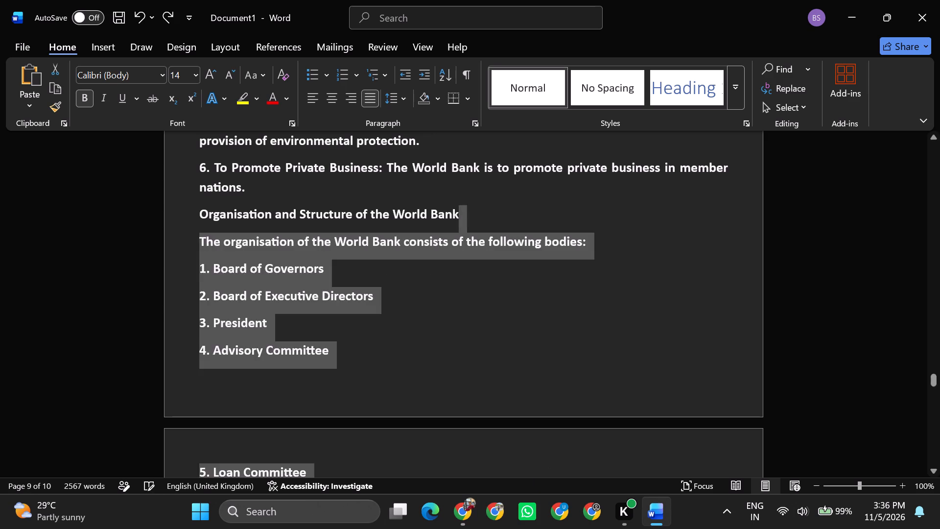
{"action": "key", "text": "ctrl+z"}
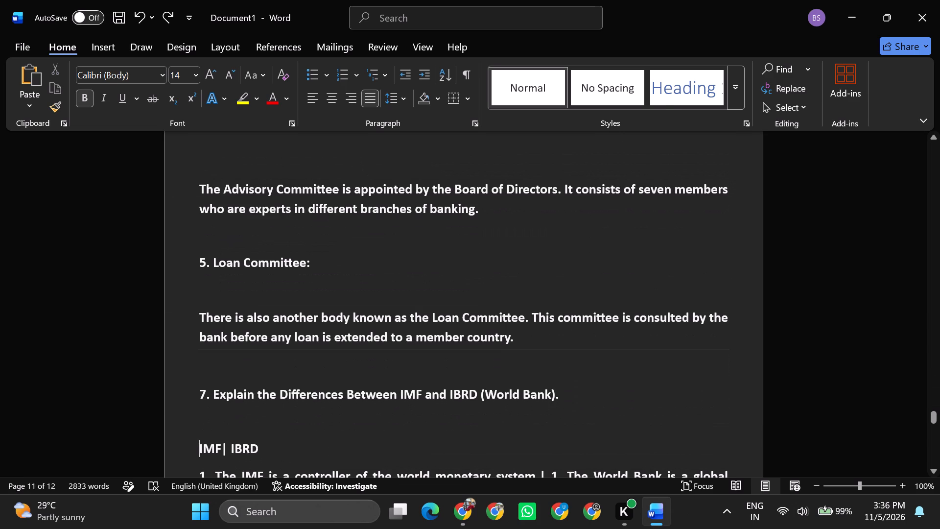
Remove the blank lines above and below the "5. Loan Committee:" heading, keeping the Advisory Committee paragraph's wording intact.
{"action": "scroll", "coordinate": [322, 386], "scroll_direction": "up", "scroll_amount": 1}
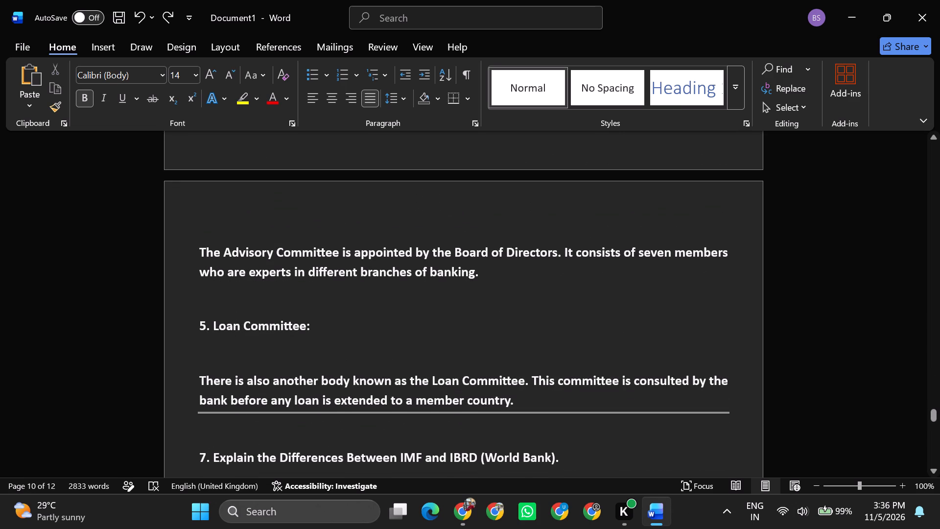
{"action": "key", "text": "Up"}
{"action": "key", "text": "Up"}
{"action": "key", "text": "Up"}
{"action": "key", "text": "Up"}
{"action": "key", "text": "Up"}
{"action": "key", "text": "BackSpace"}
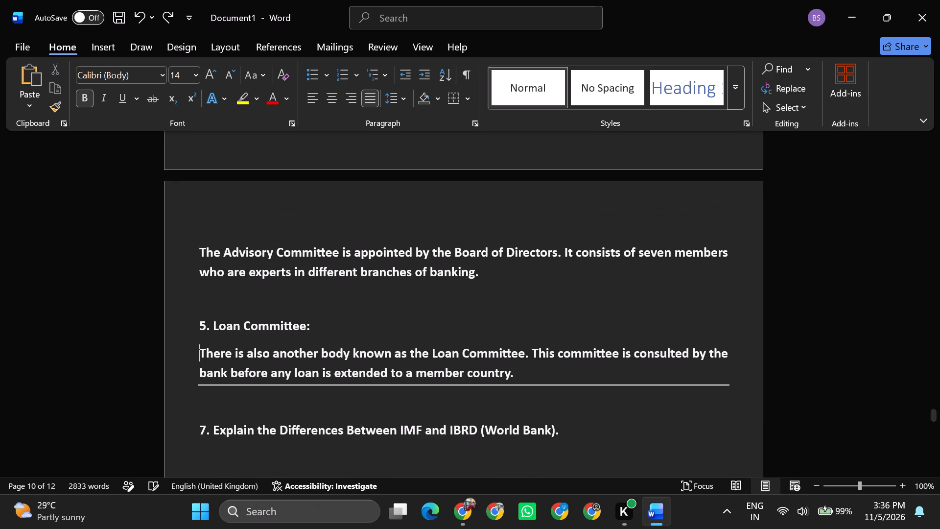
{"action": "key", "text": "Up"}
{"action": "key", "text": "BackSpace"}
{"action": "key", "text": "Up"}
{"action": "key", "text": "BackSpace"}
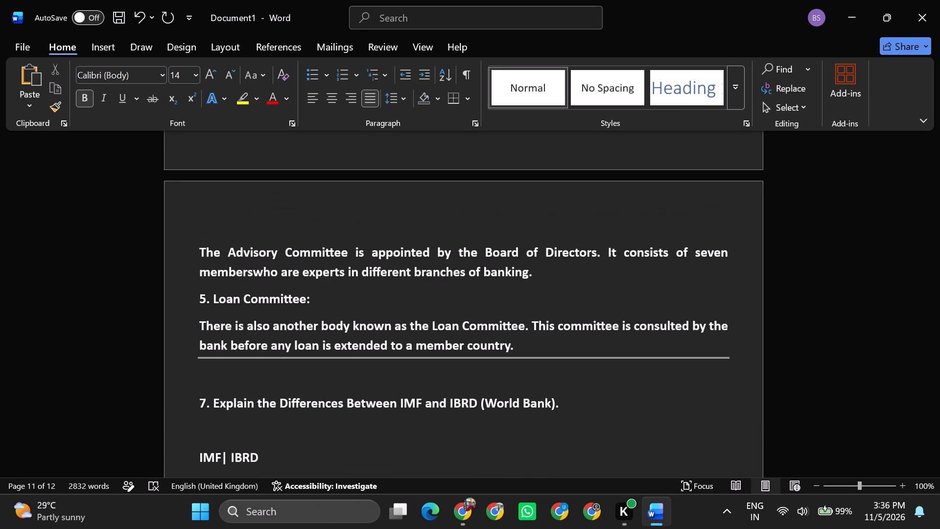
{"action": "key", "text": "ctrl+z"}
Remove the blank lines above and below the "1. Board of Governors:" heading in the World Bank organisation section.
{"action": "key", "text": "Up"}
{"action": "key", "text": "Up"}
{"action": "key", "text": "Up"}
{"action": "key", "text": "Up"}
{"action": "key", "text": "Up"}
{"action": "key", "text": "Up"}
{"action": "key", "text": "Up"}
{"action": "key", "text": "Up"}
{"action": "key", "text": "Up"}
{"action": "key", "text": "Up"}
{"action": "key", "text": "Up"}
{"action": "key", "text": "Up"}
{"action": "key", "text": "Up"}
{"action": "key", "text": "Up"}
{"action": "key", "text": "Up"}
{"action": "key", "text": "Up"}
{"action": "key", "text": "Up"}
{"action": "key", "text": "Up"}
{"action": "key", "text": "Up"}
{"action": "key", "text": "Up"}
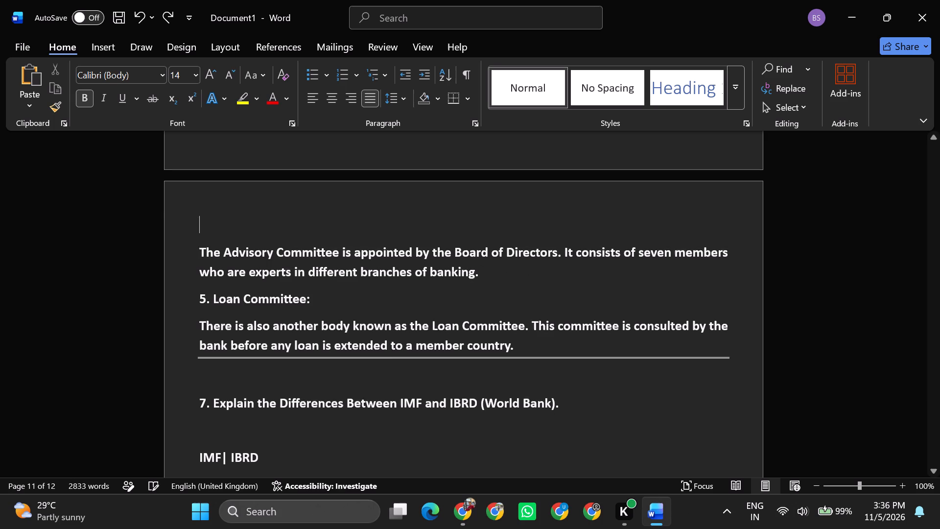
{"action": "key", "text": "Up"}
{"action": "key", "text": "Down"}
{"action": "key", "text": "Down"}
{"action": "key", "text": "Down"}
{"action": "key", "text": "Down"}
{"action": "key", "text": "Down"}
{"action": "key", "text": "Down"}
{"action": "key", "text": "Down"}
{"action": "key", "text": "Down"}
{"action": "key", "text": "Down"}
{"action": "key", "text": "Down"}
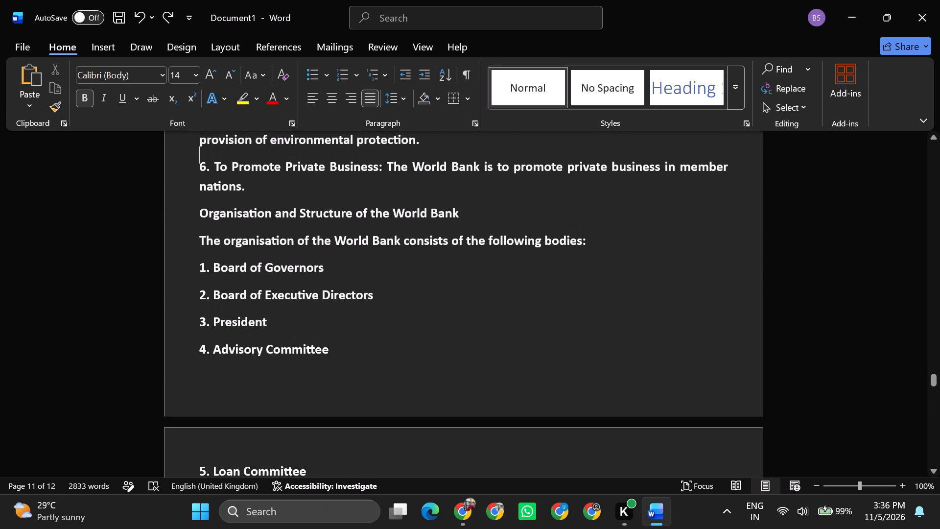
{"action": "key", "text": "Down"}
{"action": "key", "text": "Down"}
{"action": "key", "text": "Down"}
{"action": "key", "text": "Down"}
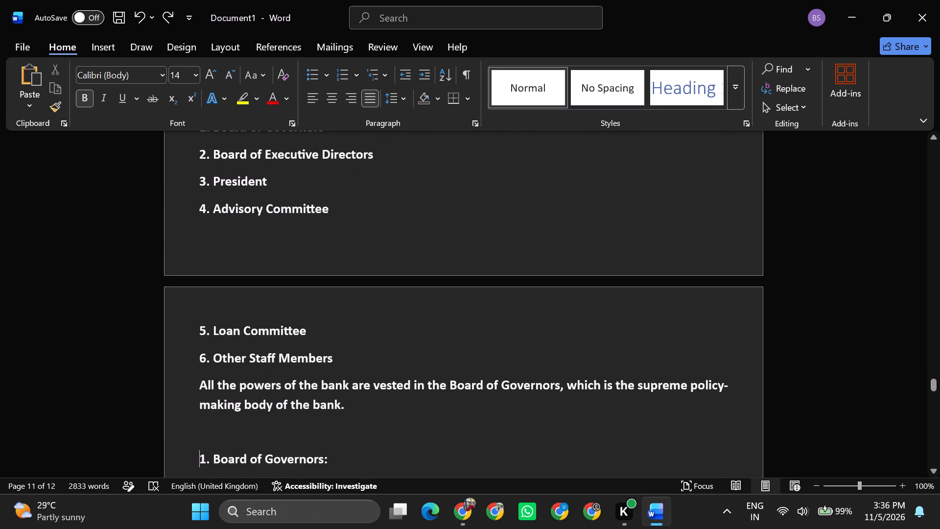
{"action": "key", "text": "BackSpace"}
{"action": "key", "text": "Down"}
{"action": "key", "text": "Up"}
{"action": "key", "text": "Down"}
{"action": "key", "text": "Down"}
{"action": "key", "text": "BackSpace"}
Remove the blank lines around the "2. Board of Executive Directors:" heading and between its two paragraphs.
{"action": "key", "text": "Down"}
{"action": "key", "text": "Down"}
{"action": "key", "text": "Down"}
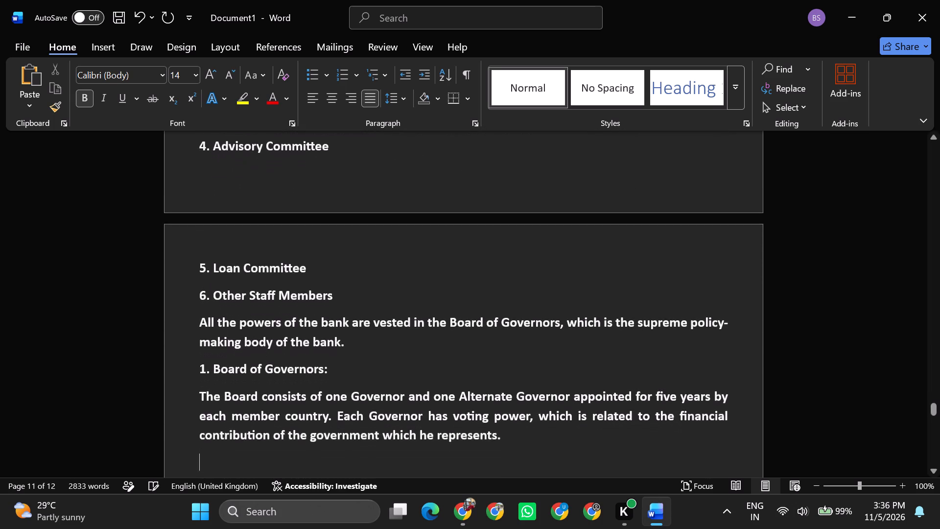
{"action": "key", "text": "Down"}
{"action": "key", "text": "BackSpace"}
{"action": "key", "text": "Down"}
{"action": "key", "text": "Down"}
{"action": "key", "text": "Down"}
{"action": "key", "text": "BackSpace"}
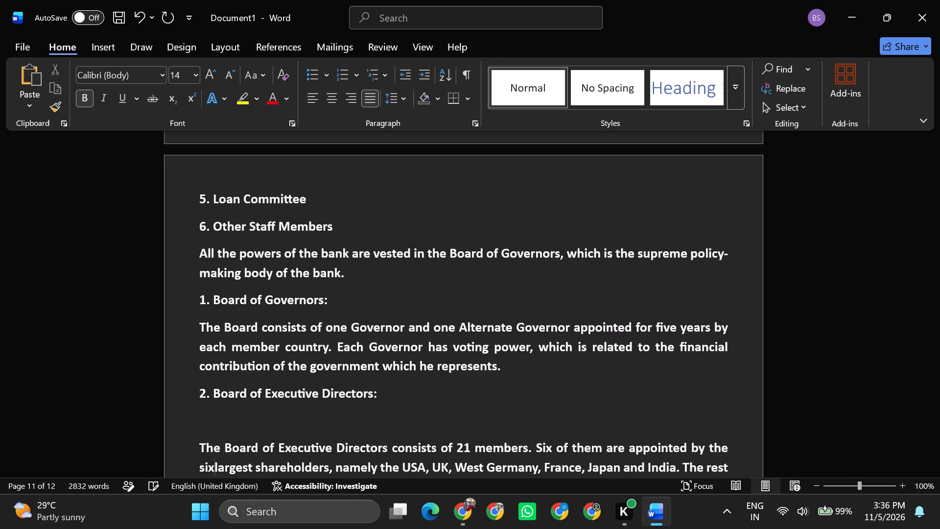
{"action": "key", "text": "ctrl+z"}
{"action": "key", "text": "Up"}
{"action": "key", "text": "BackSpace"}
{"action": "key", "text": "Down"}
{"action": "key", "text": "Up"}
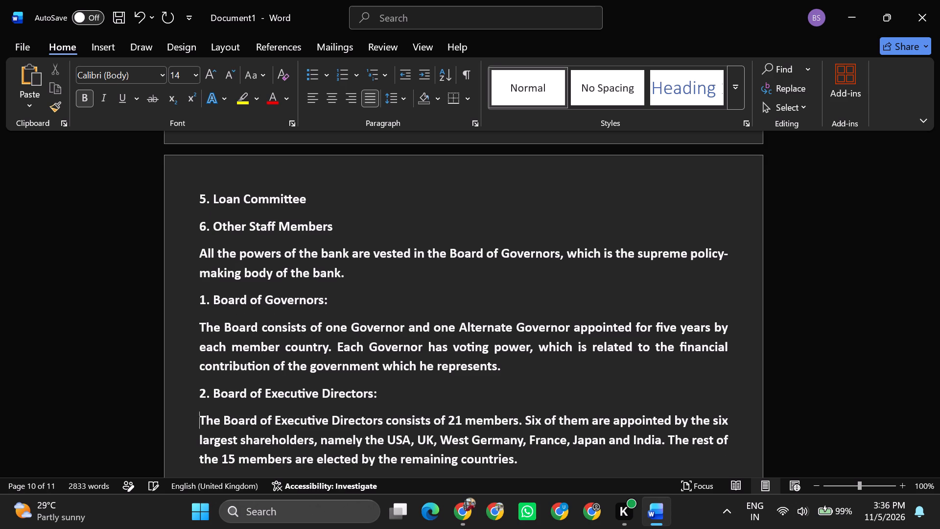
{"action": "key", "text": "Down"}
{"action": "key", "text": "Down"}
{"action": "key", "text": "Down"}
{"action": "key", "text": "Down"}
{"action": "key", "text": "BackSpace"}
Remove the blank lines above and below the "3. President:" heading.
{"action": "key", "text": "Down"}
{"action": "key", "text": "Down"}
{"action": "key", "text": "Down"}
{"action": "key", "text": "Down"}
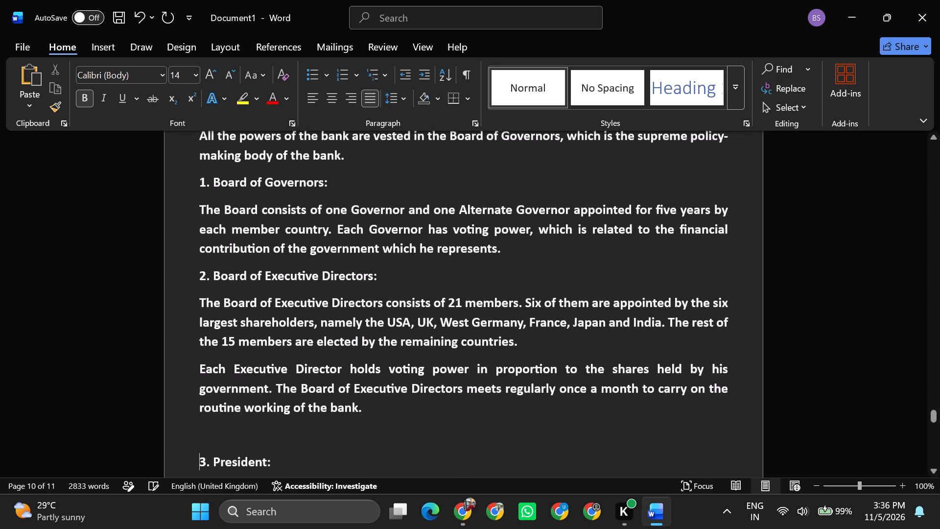
{"action": "key", "text": "BackSpace"}
{"action": "key", "text": "Down"}
{"action": "key", "text": "Down"}
{"action": "key", "text": "Down"}
{"action": "key", "text": "Up"}
{"action": "key", "text": "BackSpace"}
Remove the blank lines above and below the "4. Advisory Committee:" heading.
{"action": "key", "text": "Down"}
{"action": "key", "text": "Down"}
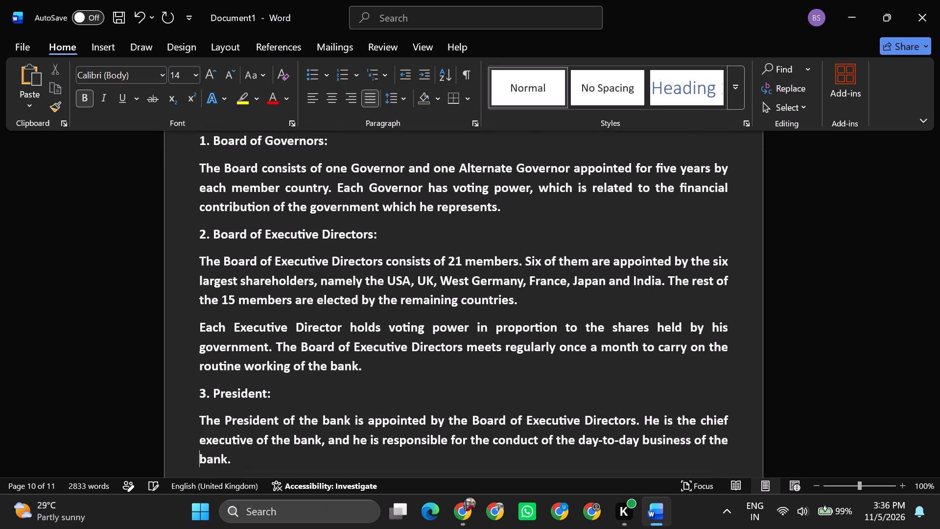
{"action": "key", "text": "Down"}
{"action": "key", "text": "Down"}
{"action": "key", "text": "BackSpace"}
{"action": "key", "text": "Down"}
{"action": "key", "text": "Down"}
{"action": "key", "text": "BackSpace"}
Insert a blank line above "IMF| IBRD" under question 7 to move it onto the next page with its points.
{"action": "key", "text": "Down"}
{"action": "key", "text": "Down"}
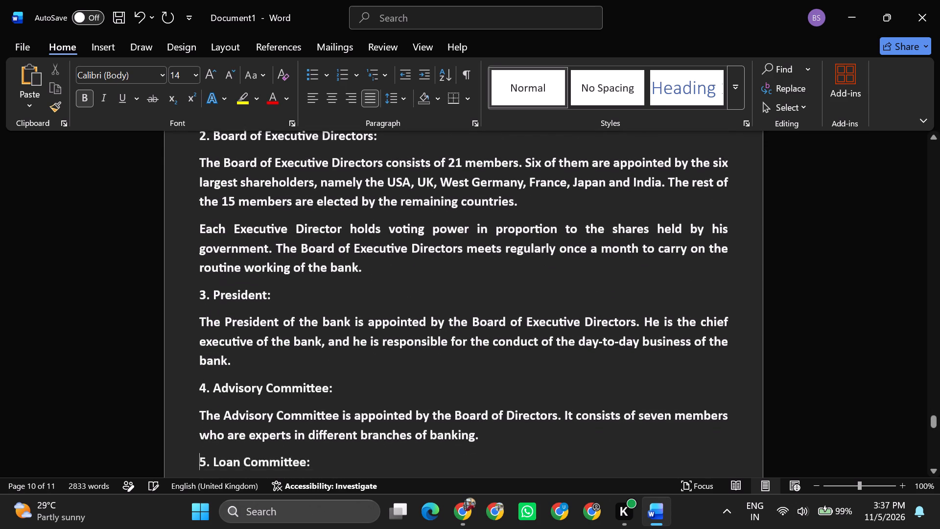
{"action": "key", "text": "Down"}
{"action": "key", "text": "Down"}
{"action": "key", "text": "Down"}
{"action": "key", "text": "Down"}
{"action": "key", "text": "Up"}
{"action": "key", "text": "Down"}
{"action": "key", "text": "Down"}
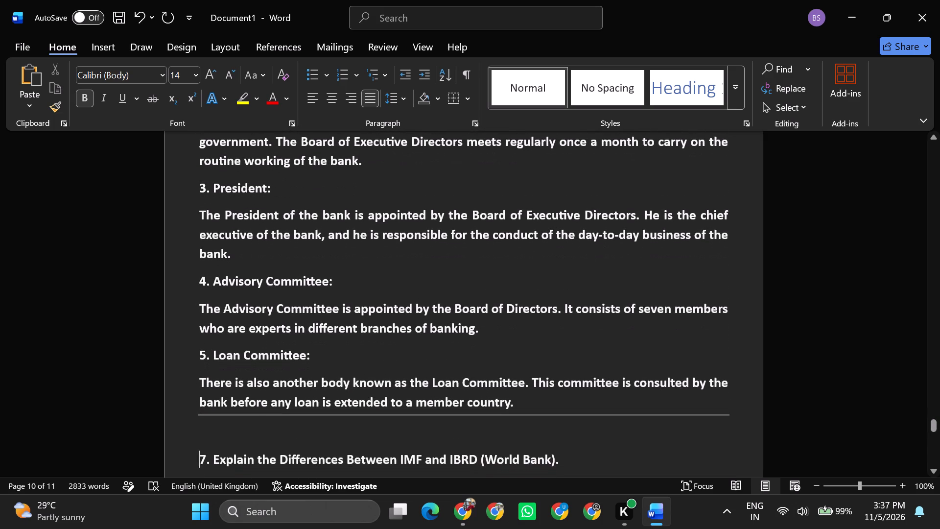
{"action": "key", "text": "Down"}
{"action": "key", "text": "Down"}
{"action": "key", "text": "Down"}
{"action": "key", "text": "Down"}
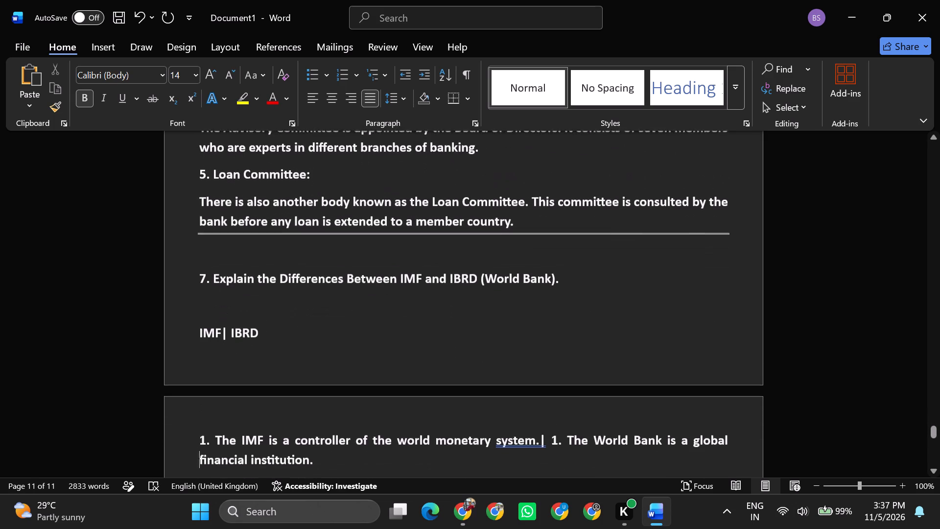
{"action": "key", "text": "Up"}
{"action": "key", "text": "Up"}
{"action": "key", "text": "Up"}
{"action": "key", "text": "Up"}
{"action": "key", "text": "Down"}
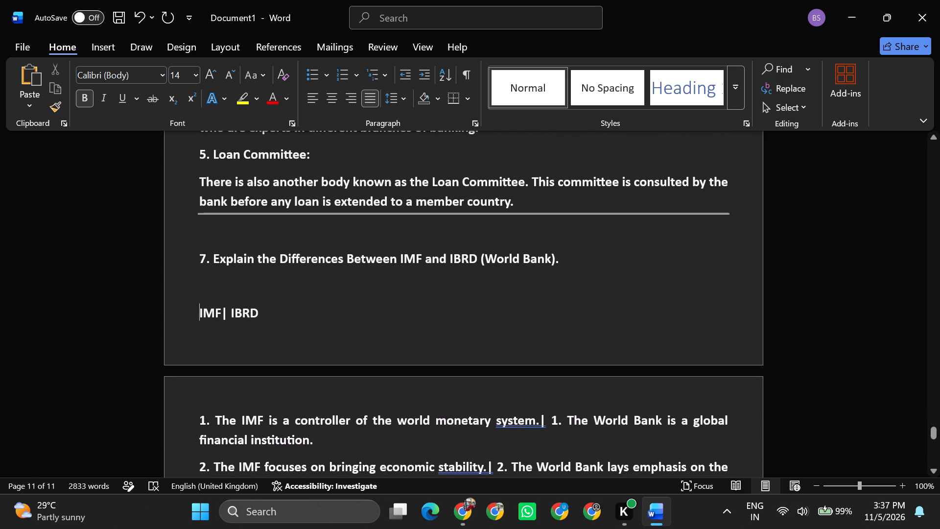
{"action": "key", "text": "Return"}
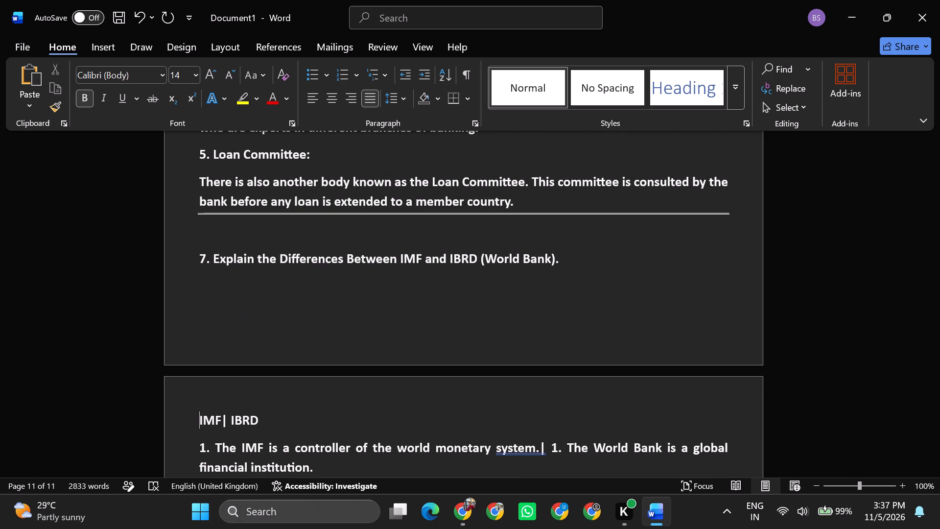
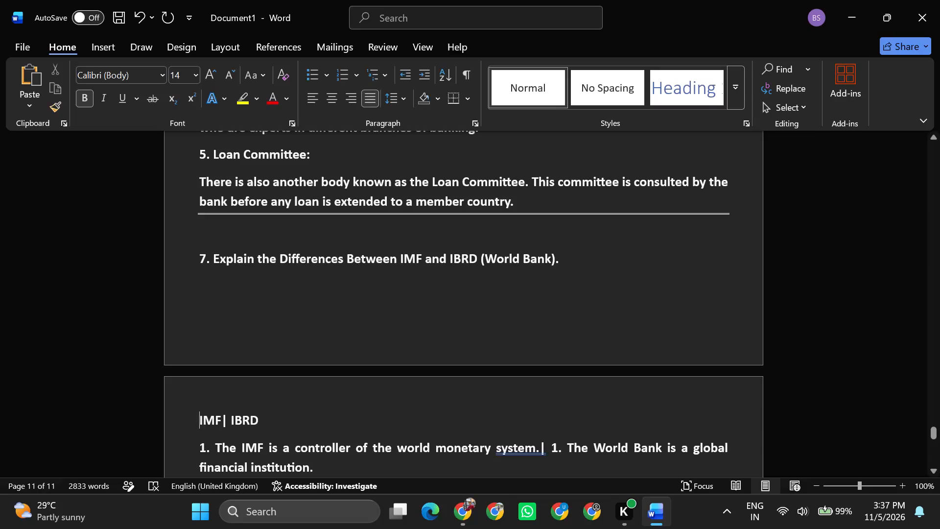
Review the World Bank organisation and structure section across the page breaks for spacing and layout.
{"action": "scroll", "coordinate": [425, 378], "scroll_direction": "up", "scroll_amount": 3}
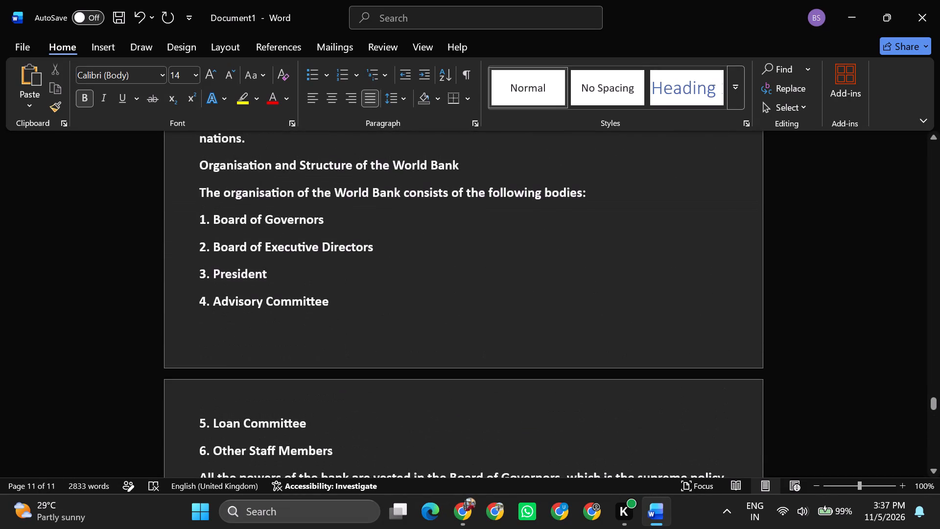
{"action": "scroll", "coordinate": [425, 378], "scroll_direction": "up", "scroll_amount": 2}
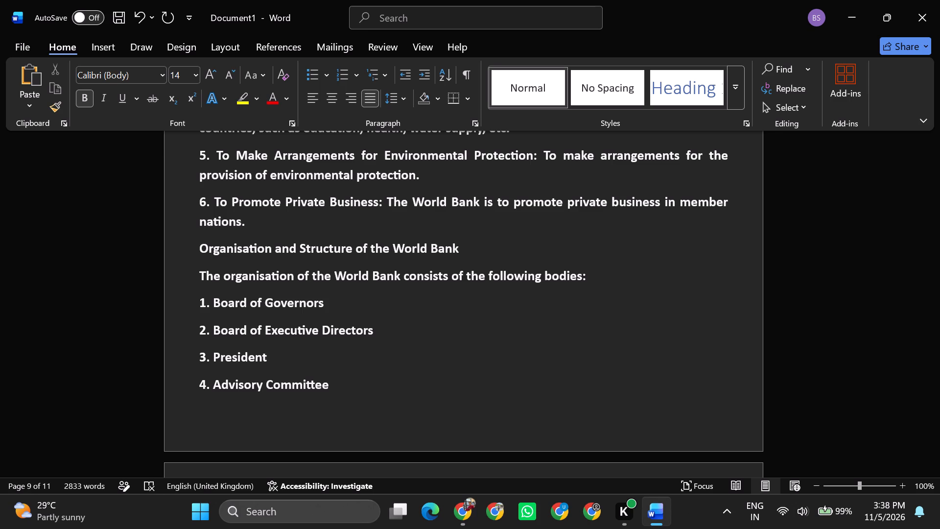
{"action": "scroll", "coordinate": [425, 378], "scroll_direction": "down", "scroll_amount": 1}
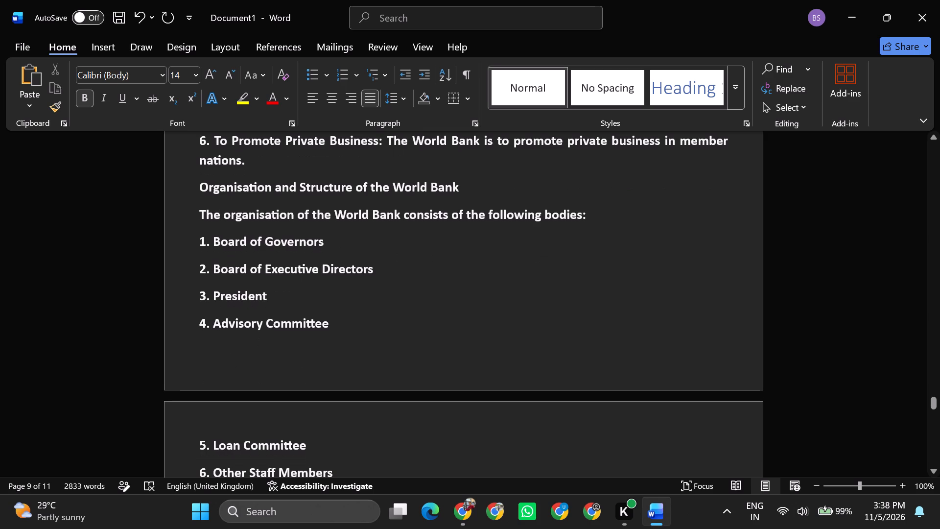
{"action": "scroll", "coordinate": [425, 378], "scroll_direction": "down", "scroll_amount": 2}
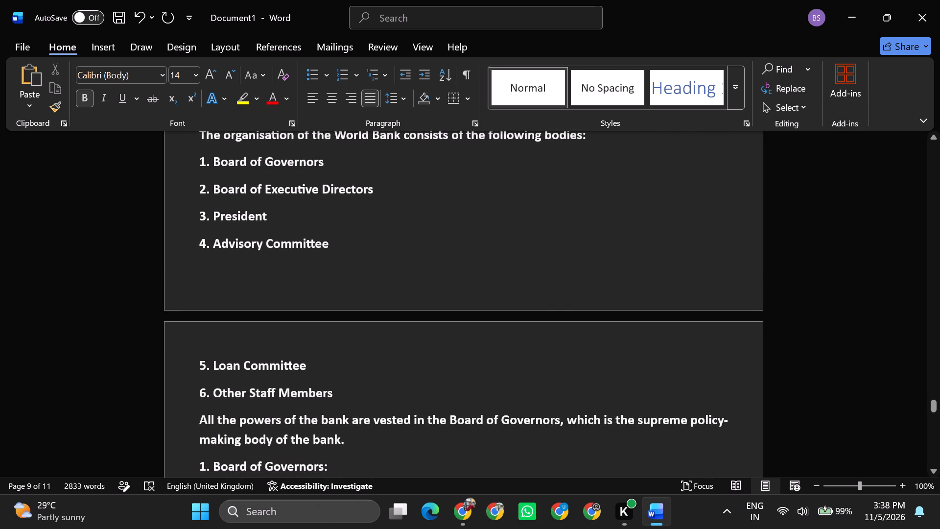
{"action": "scroll", "coordinate": [425, 378], "scroll_direction": "down", "scroll_amount": 1}
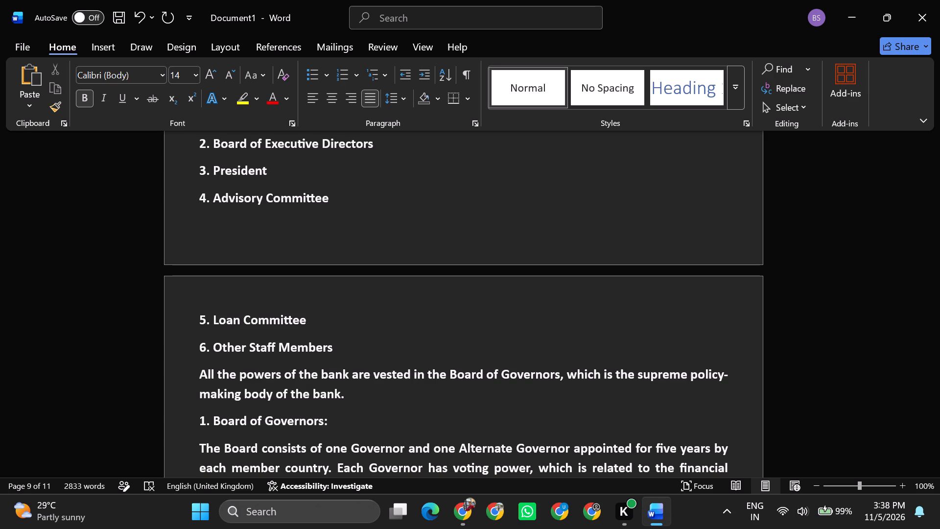
{"action": "scroll", "coordinate": [425, 378], "scroll_direction": "down", "scroll_amount": 3}
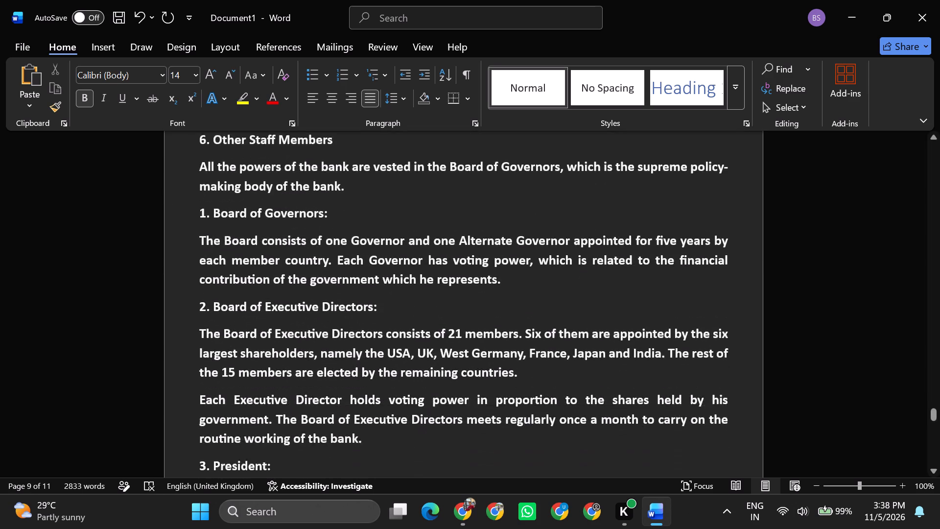
Save the document as UNIT-5 in the local Downloads folder.
{"action": "key", "text": "ctrl+s"}
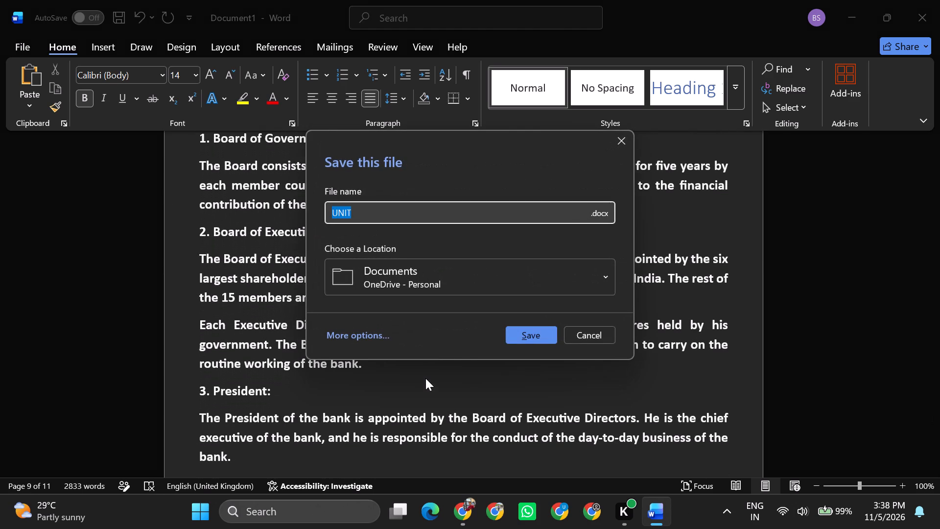
{"action": "left_click", "coordinate": [408, 212]}
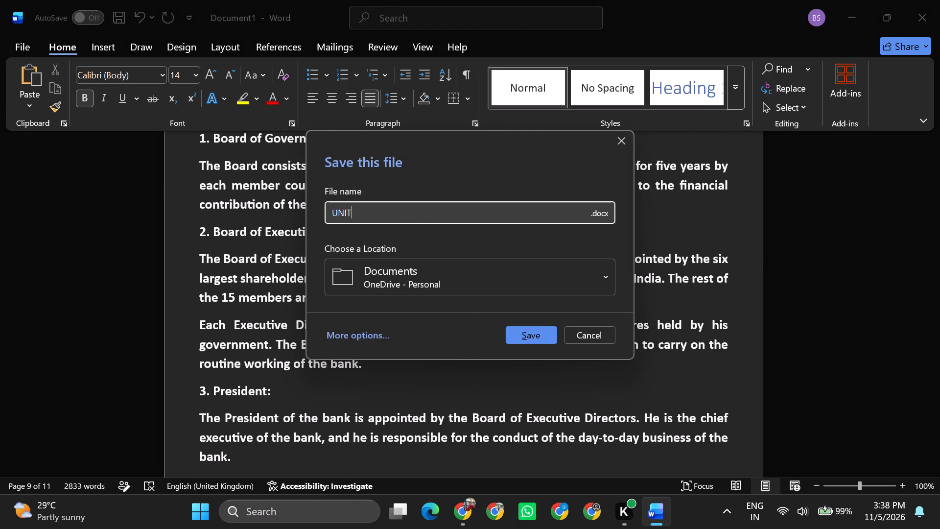
{"action": "key", "text": "minus"}
{"action": "key", "text": "5"}
{"action": "left_click", "coordinate": [593, 271]}
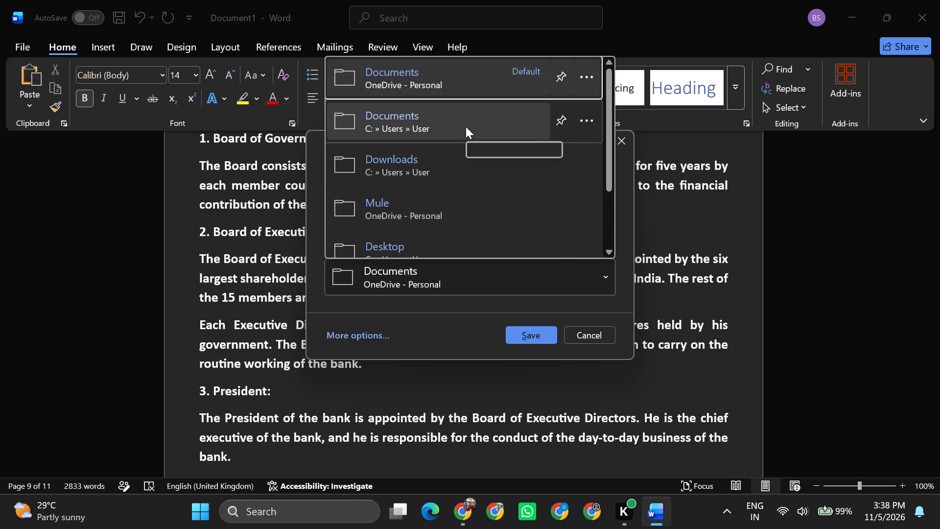
{"action": "left_click", "coordinate": [443, 164]}
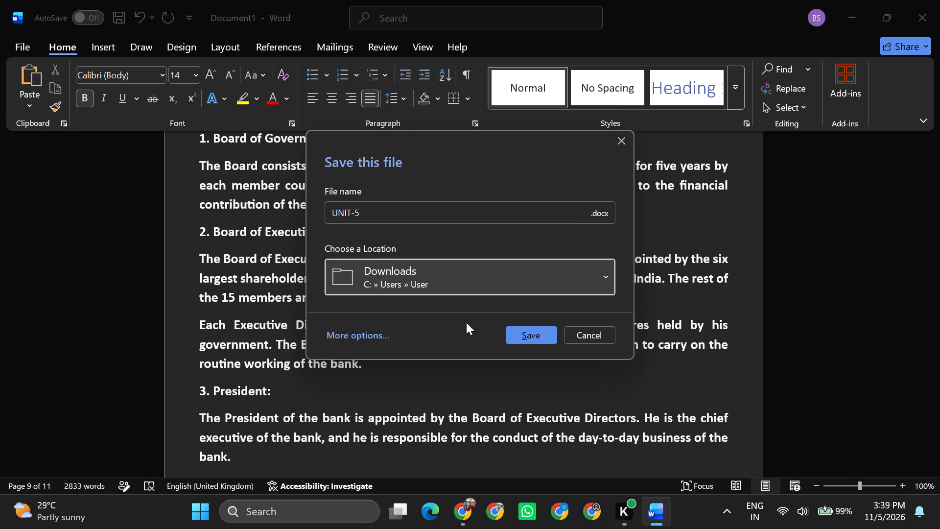
{"action": "left_click", "coordinate": [539, 335]}
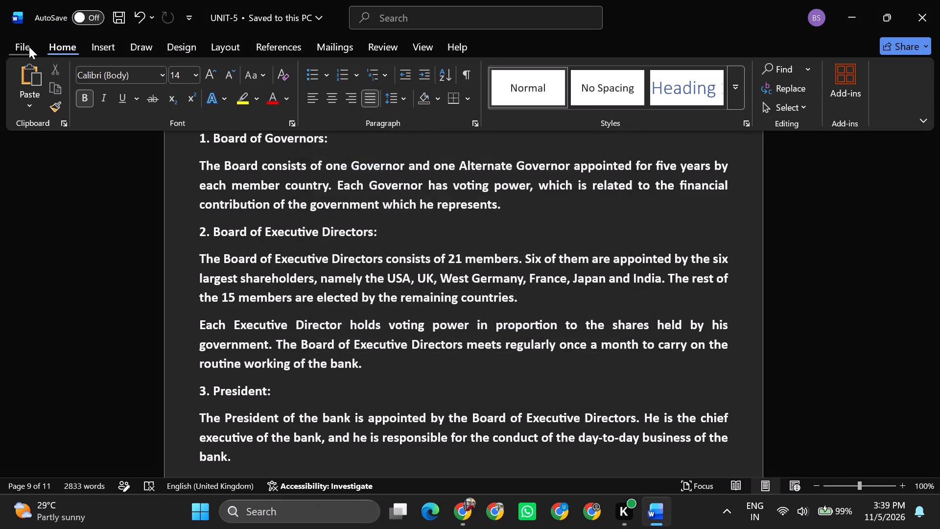
Save a PDF copy of the document as UNIT-5 in the Downloads folder.
{"action": "left_click", "coordinate": [26, 47]}
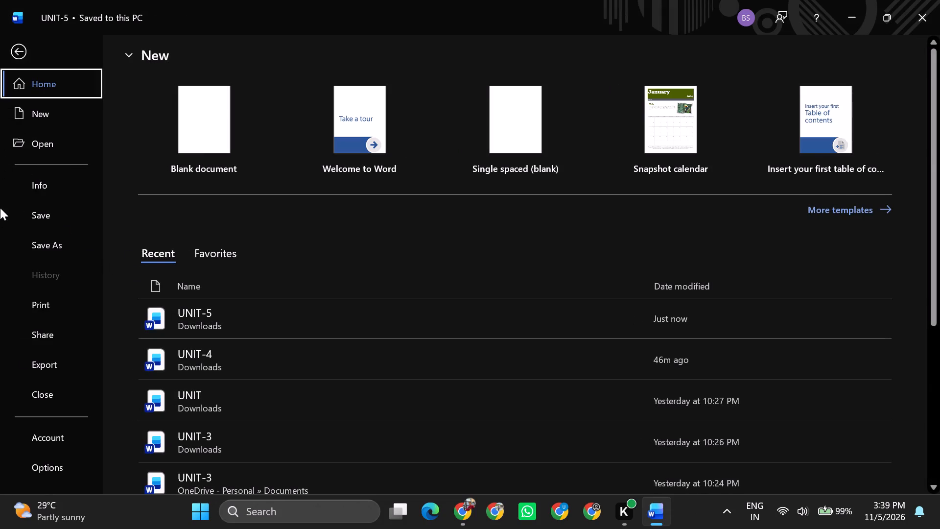
{"action": "left_click", "coordinate": [63, 244]}
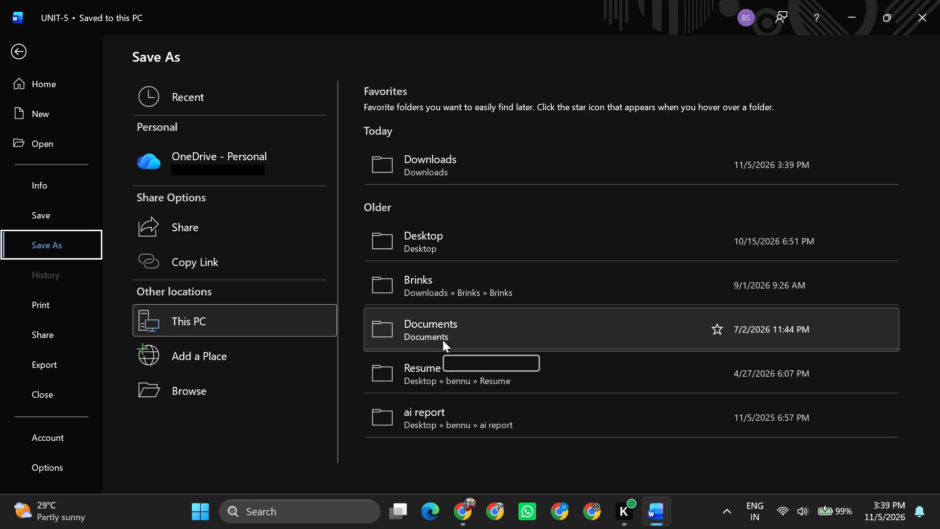
{"action": "left_click", "coordinate": [541, 176]}
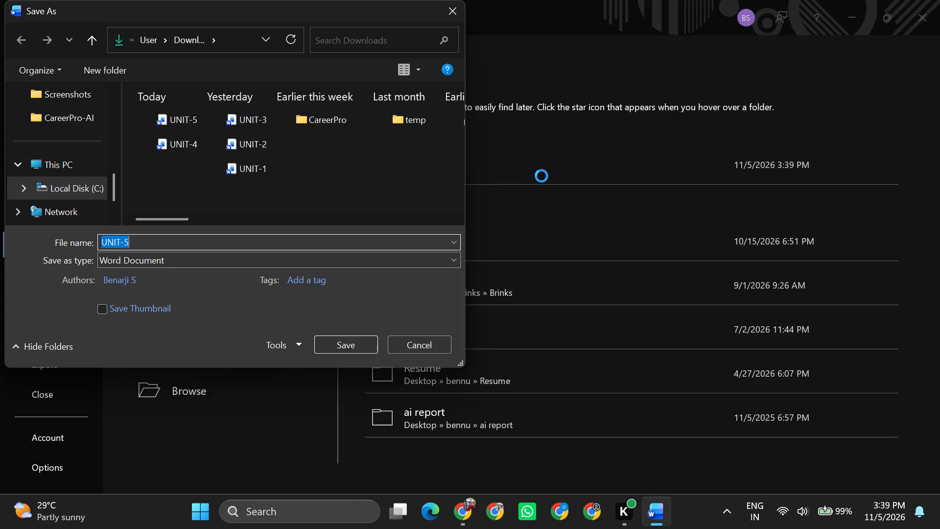
{"action": "left_click", "coordinate": [339, 263]}
{"action": "left_click", "coordinate": [215, 351]}
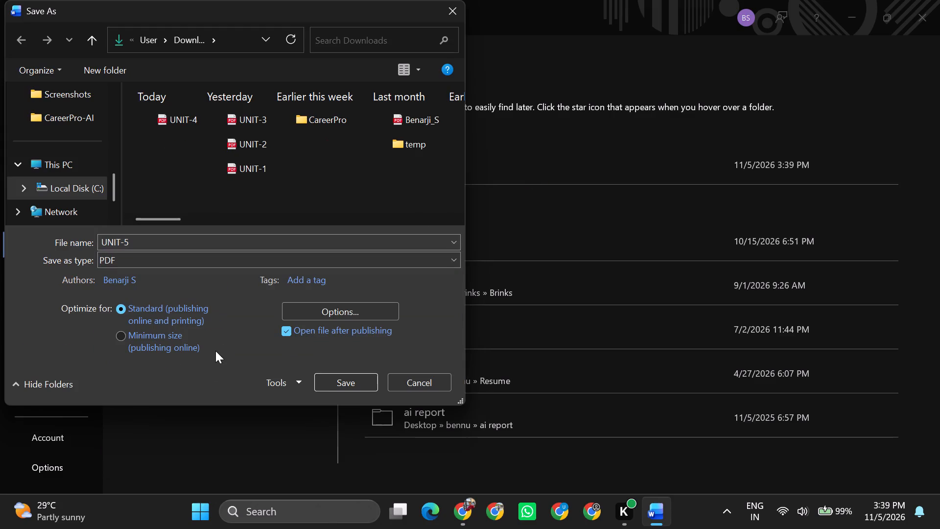
{"action": "left_click", "coordinate": [353, 387]}
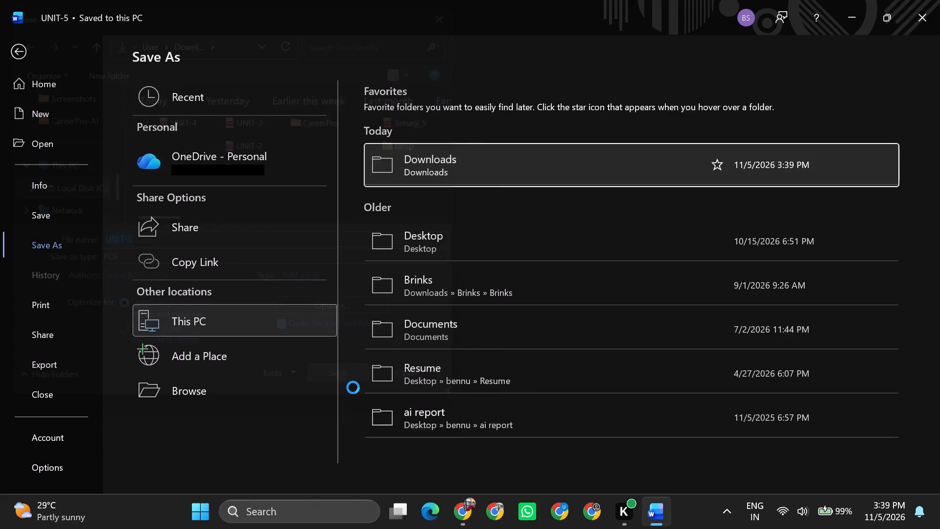
Look through the published UNIT-5 PDF in Edge down to the IMF and IBRD differences, and close it.
{"action": "scroll", "coordinate": [412, 483], "scroll_direction": "down", "scroll_amount": 6}
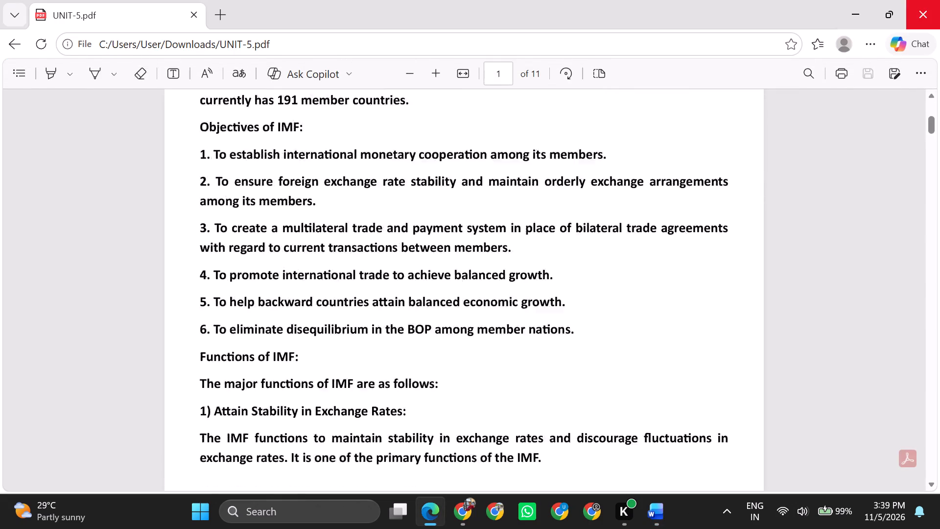
{"action": "scroll", "coordinate": [412, 483], "scroll_direction": "down", "scroll_amount": 17}
{"action": "scroll", "coordinate": [412, 483], "scroll_direction": "down", "scroll_amount": 5}
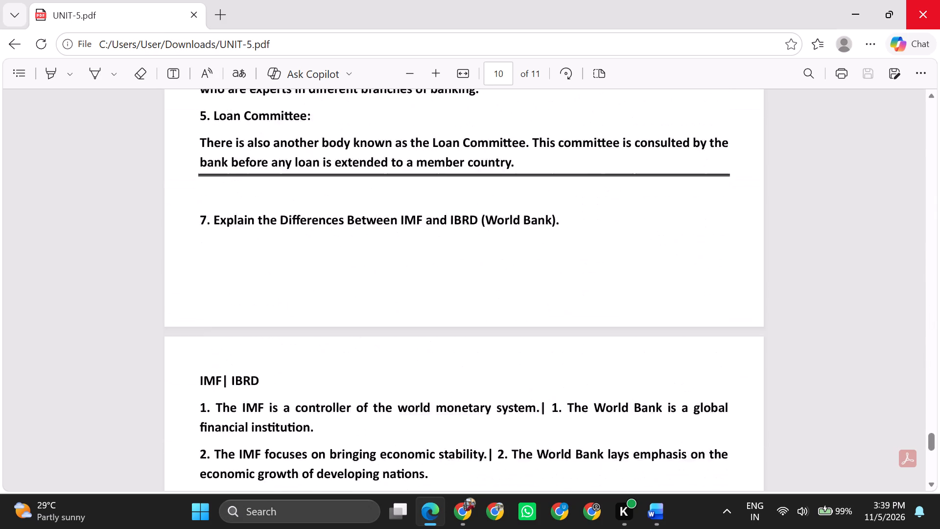
{"action": "scroll", "coordinate": [412, 483], "scroll_direction": "down", "scroll_amount": 15}
{"action": "scroll", "coordinate": [412, 483], "scroll_direction": "up", "scroll_amount": 7}
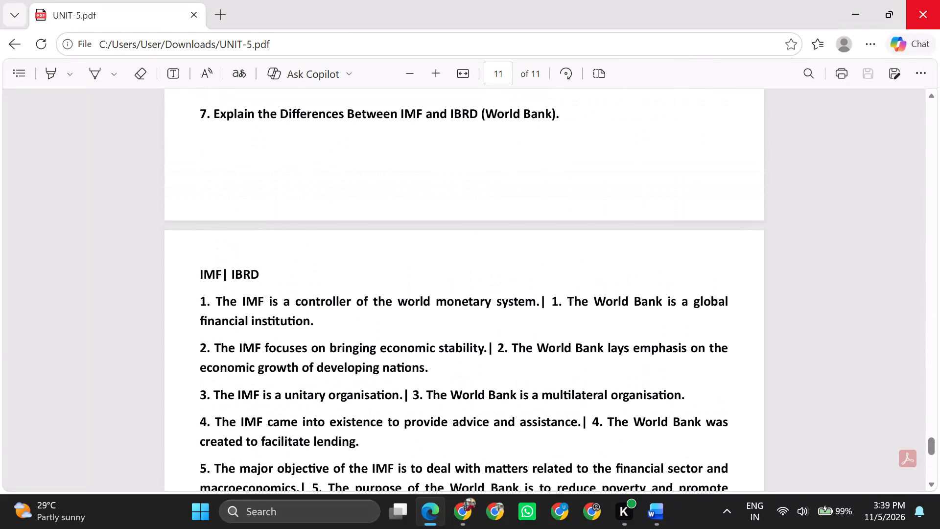
{"action": "left_click", "coordinate": [939, 0]}
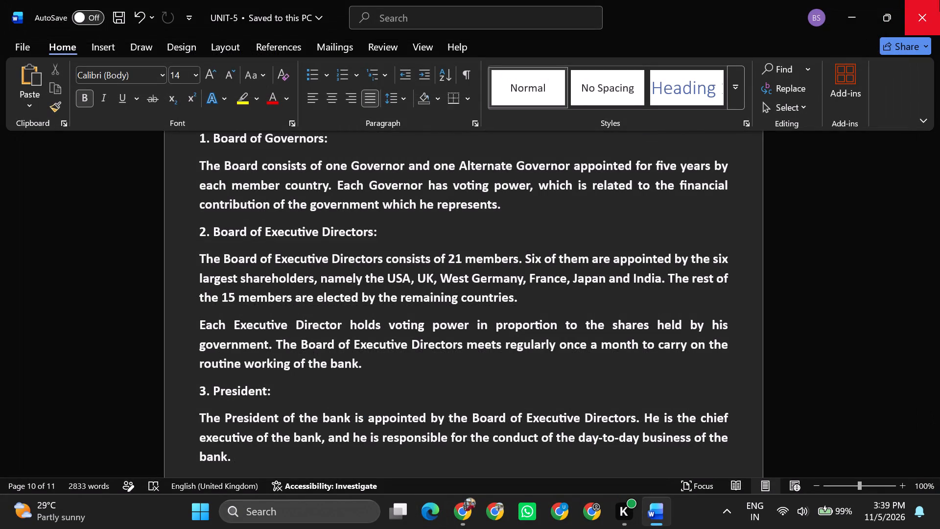